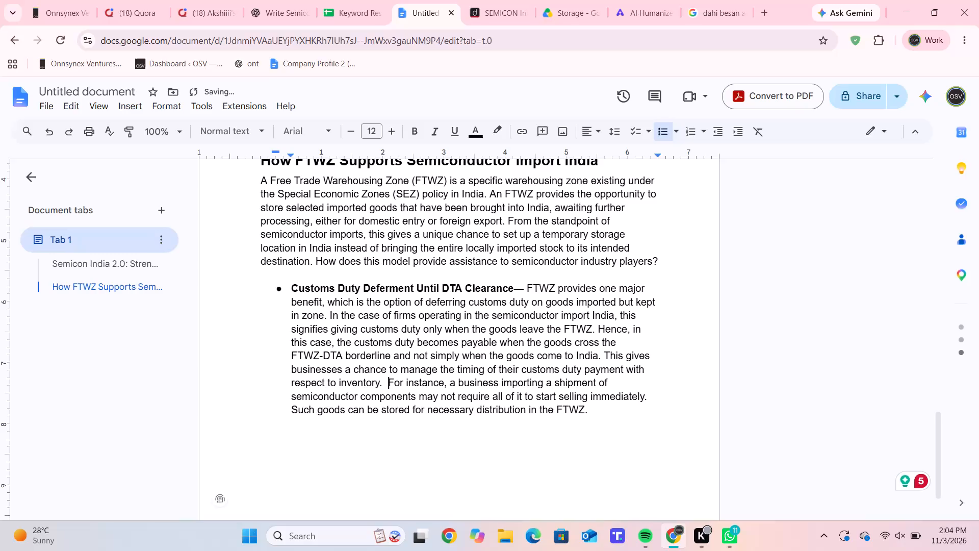
Reduce the gap before "For instance" in the Customs Duty Deferment bullet to a single space.
key("BackSpace")
key("BackSpace")
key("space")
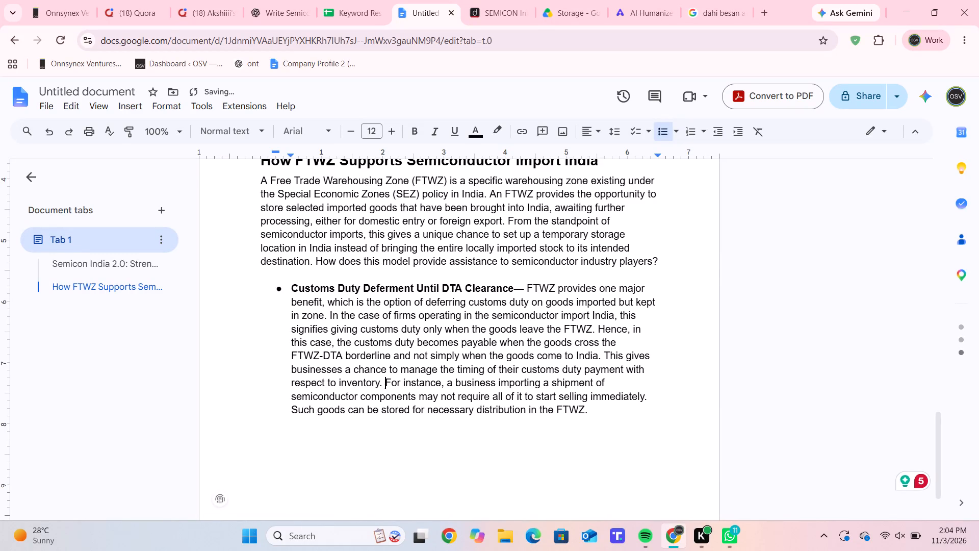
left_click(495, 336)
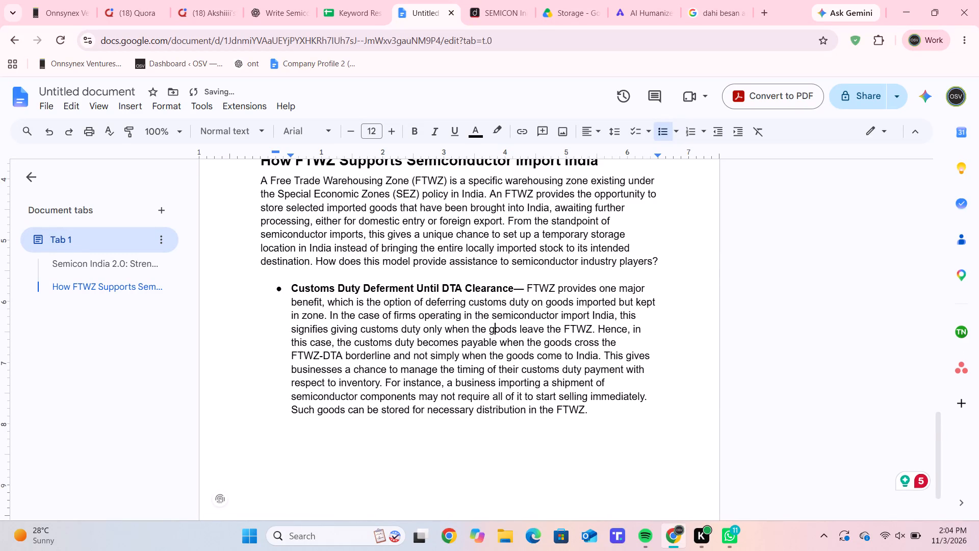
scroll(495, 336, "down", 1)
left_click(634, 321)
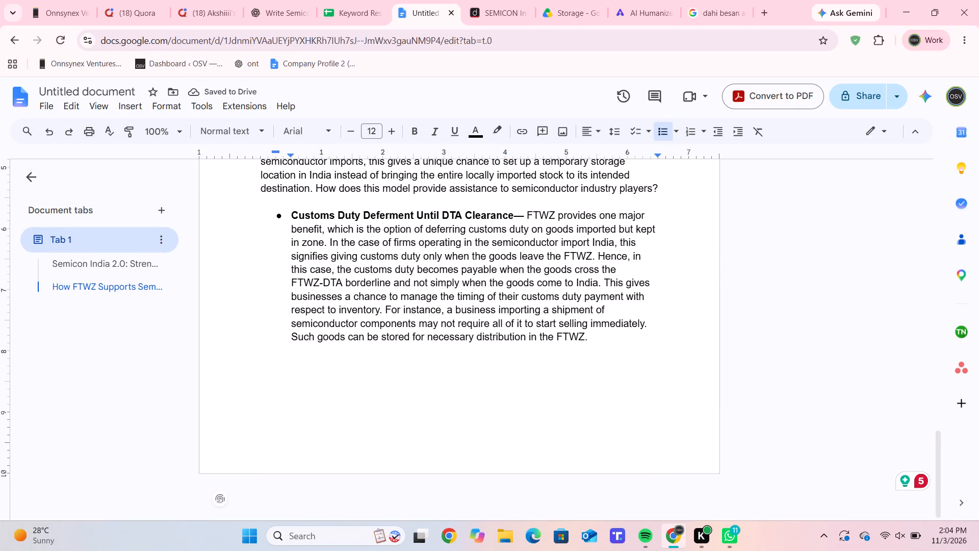
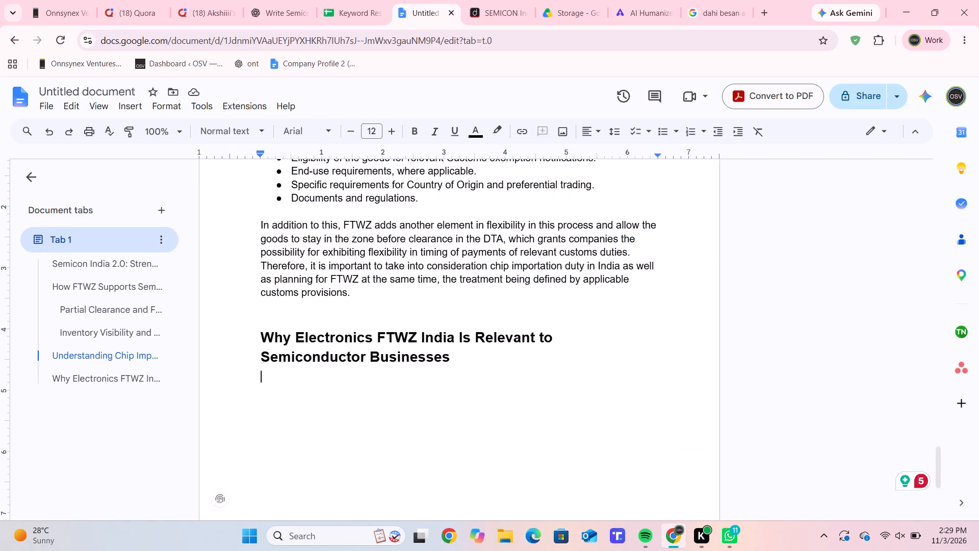
key("ctrl+v")
scroll(264, 390, "up", 3)
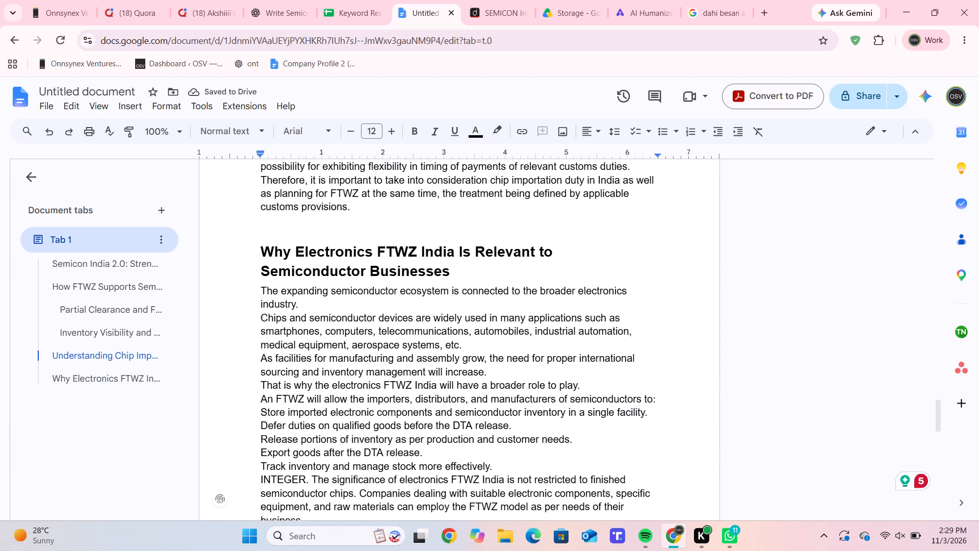
Search Google in a new browser tab for "sugar kaisi banta hi".
left_click(717, 8)
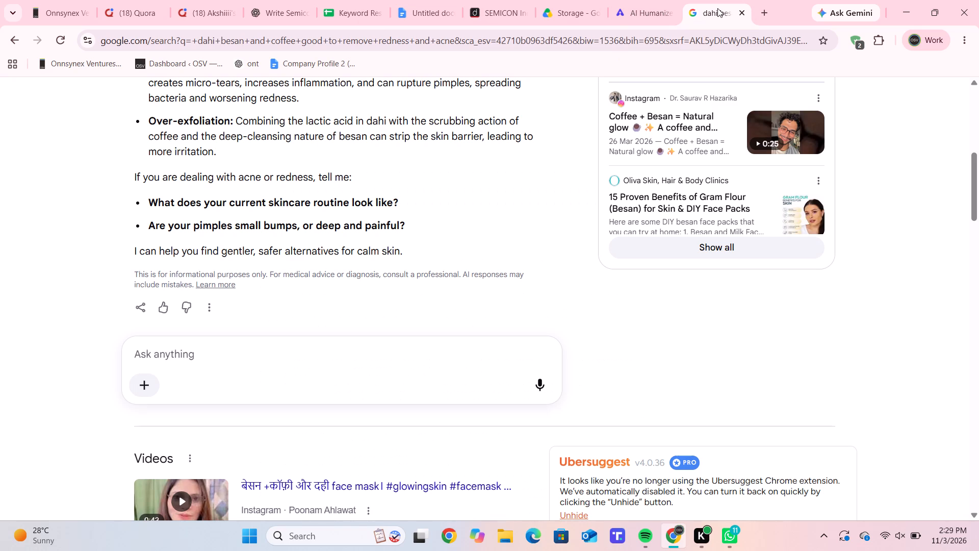
left_click(763, 14)
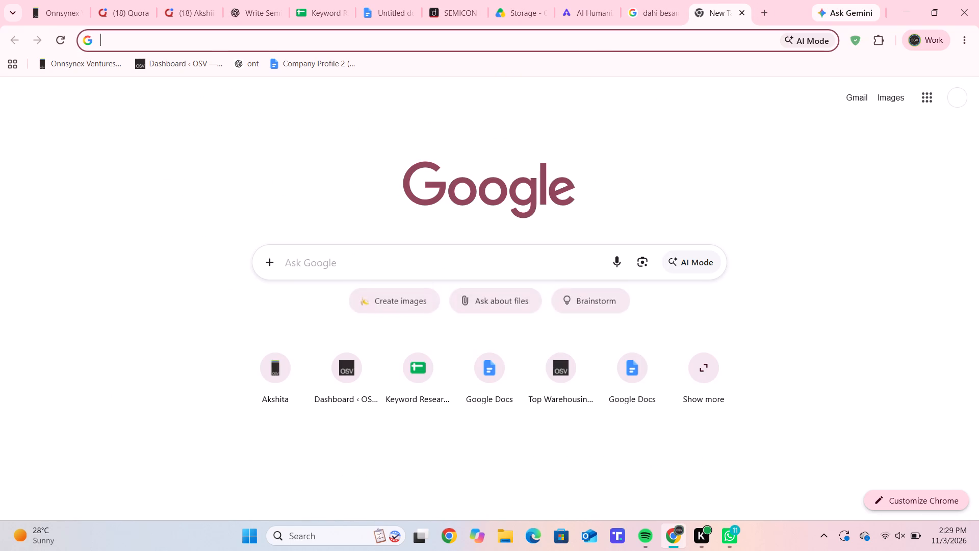
left_click(555, 264)
type("sugar kaisi banta hi")
key("Return")
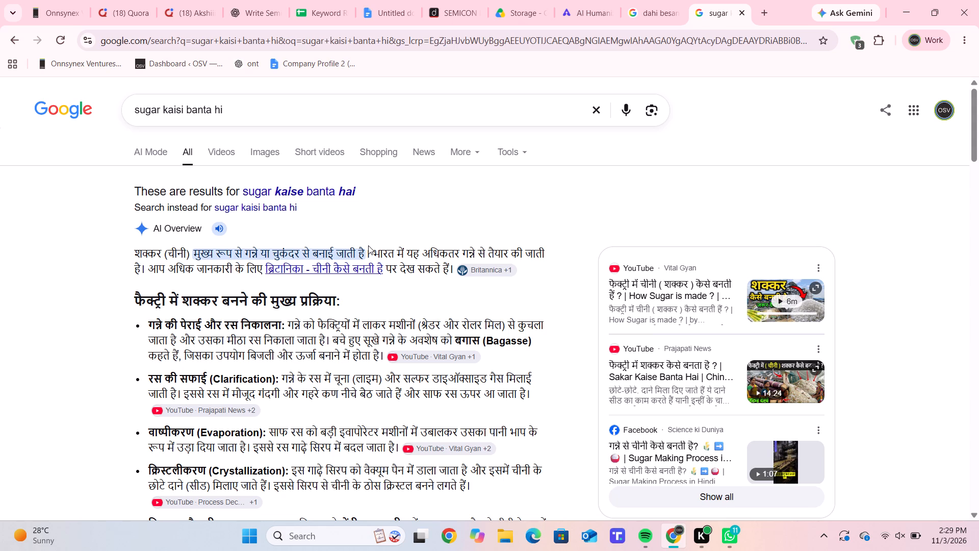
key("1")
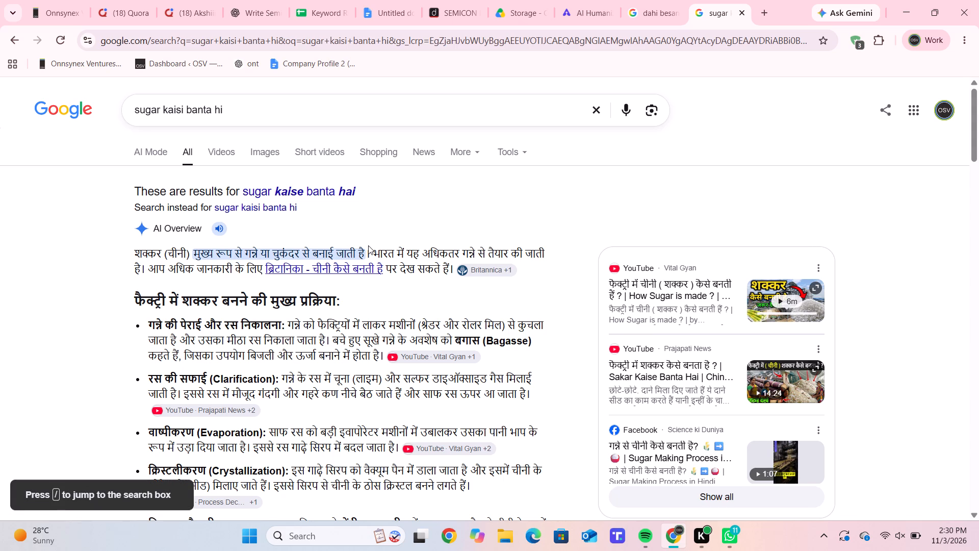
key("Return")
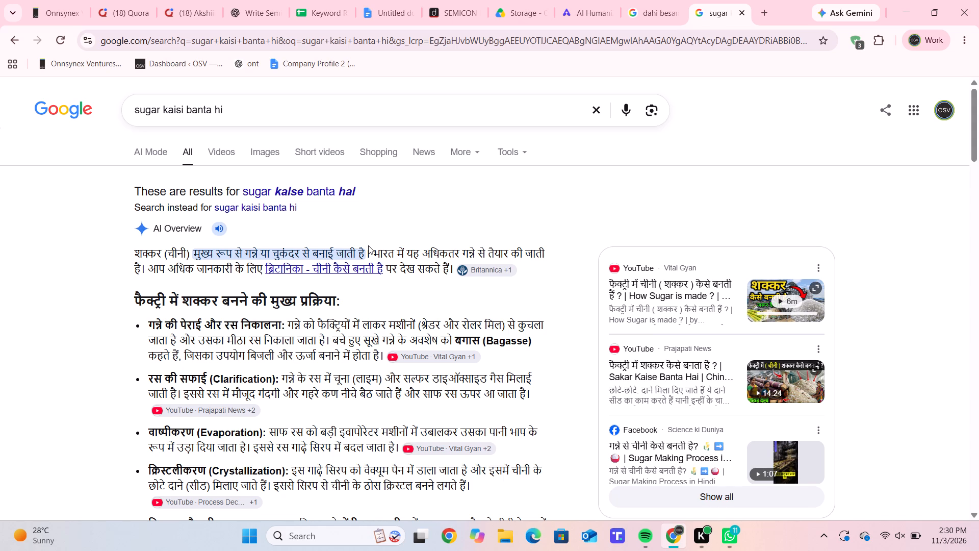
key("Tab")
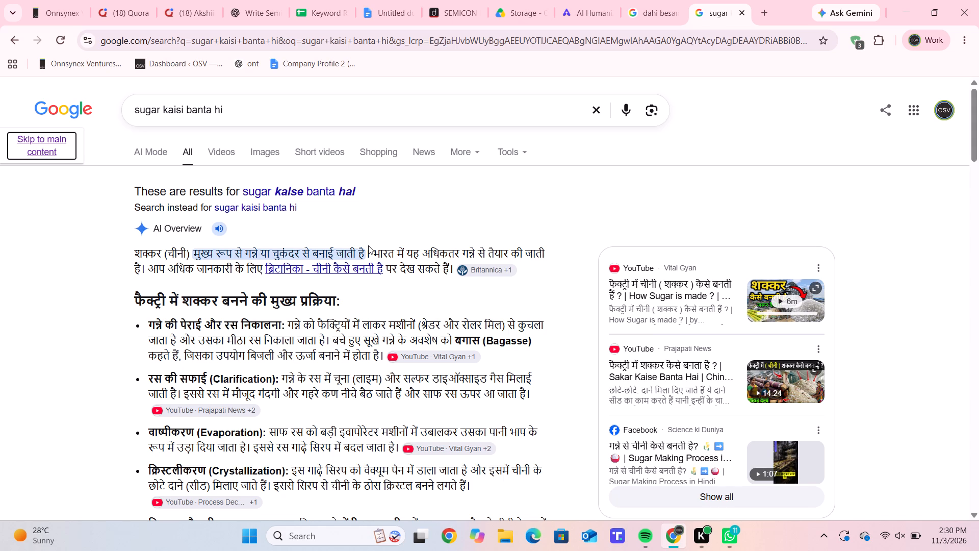
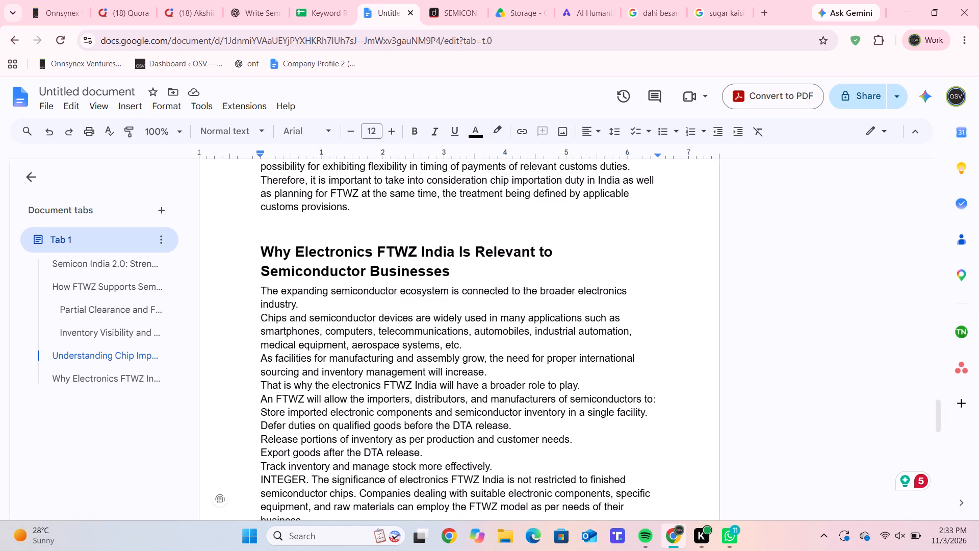
left_click(254, 317)
key("BackSpace")
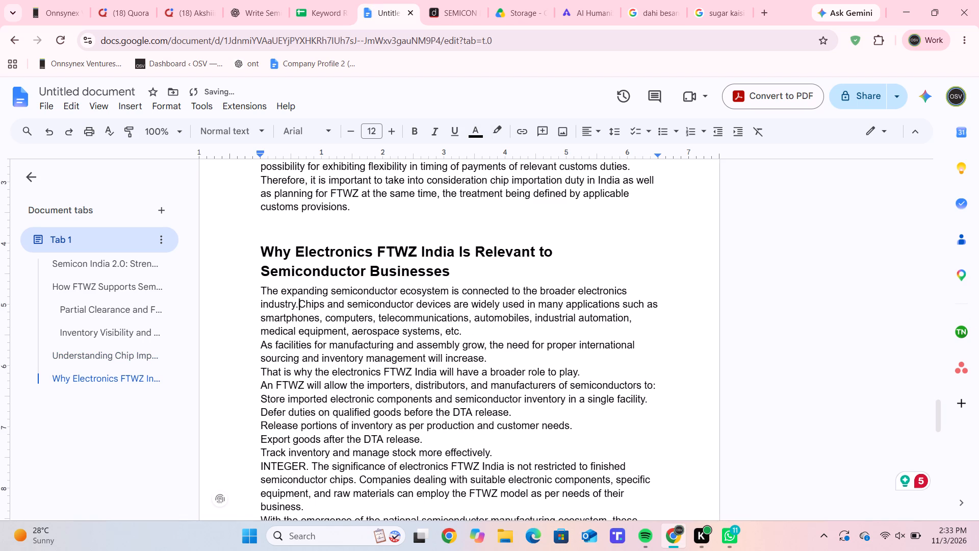
key("space")
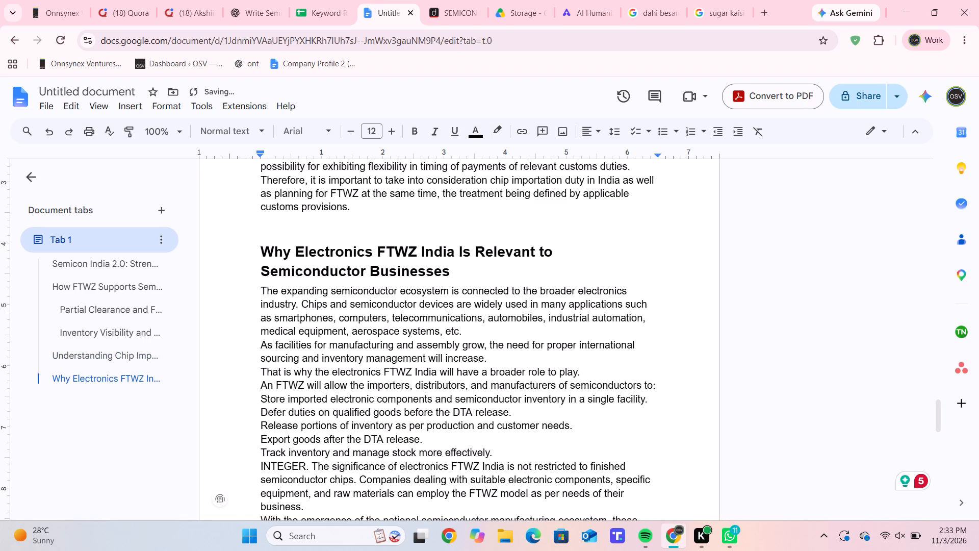
left_click(269, 344)
key("Left")
key("slash")
key("BackSpace")
key("BackSpace")
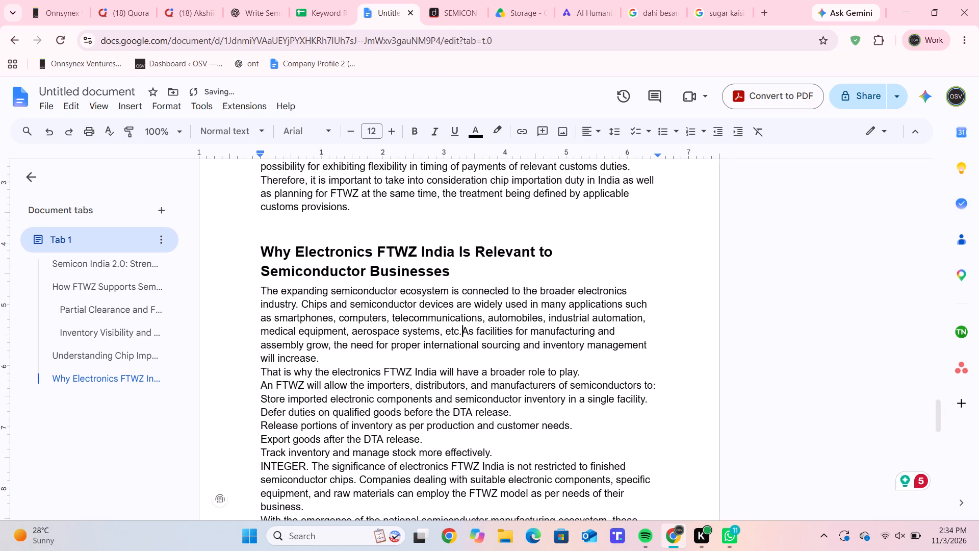
key("space")
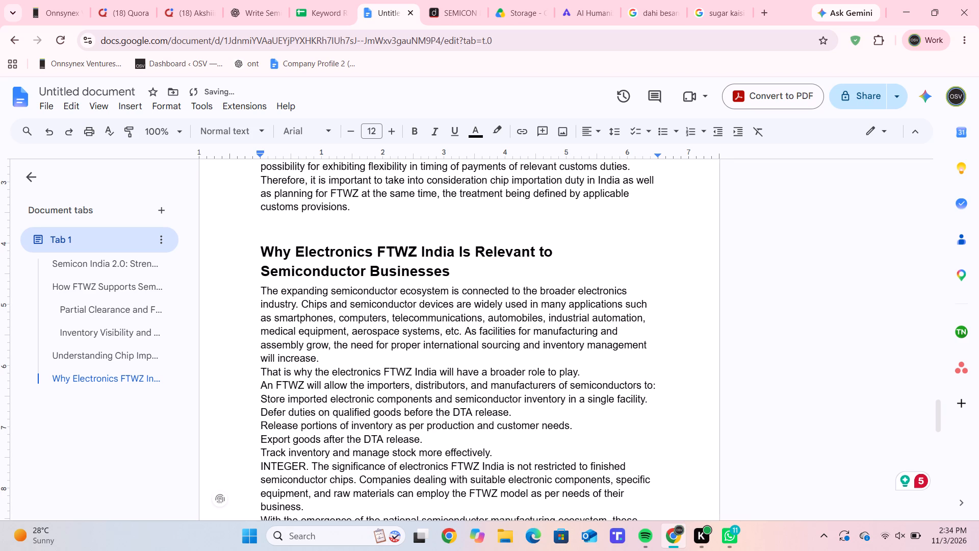
left_click(263, 369)
key("BackSpace")
key("space")
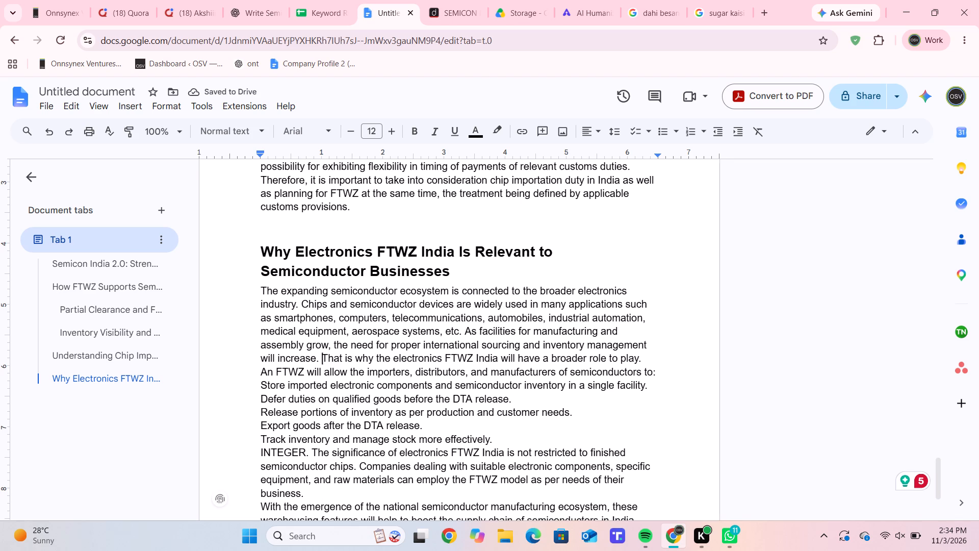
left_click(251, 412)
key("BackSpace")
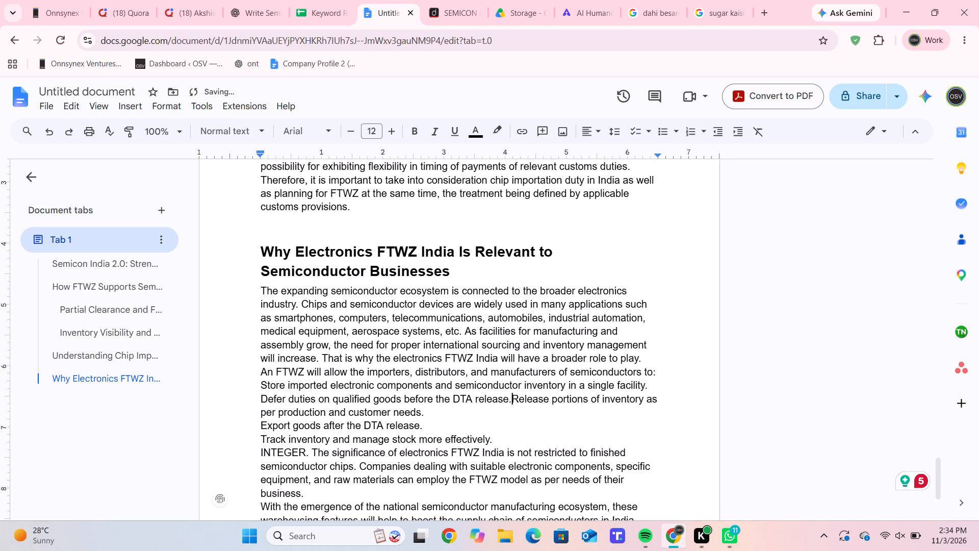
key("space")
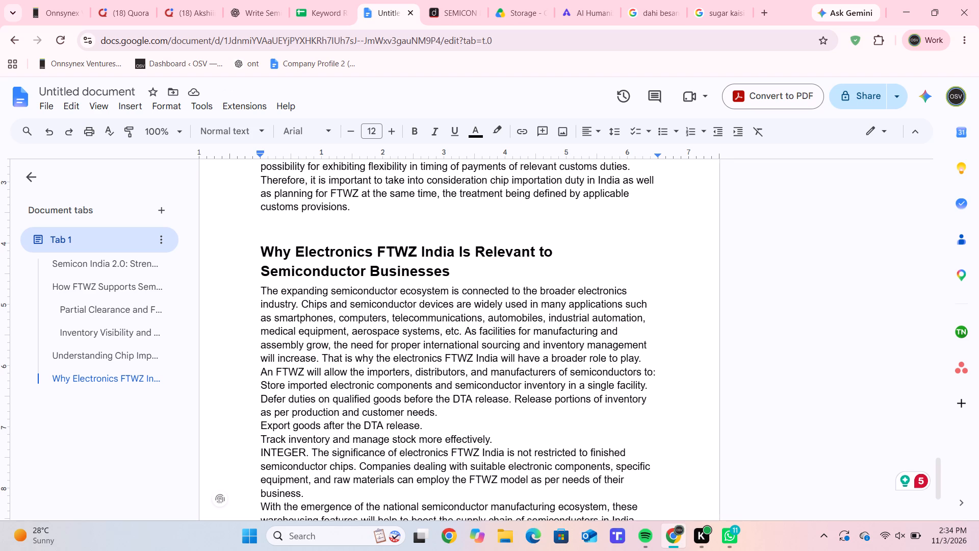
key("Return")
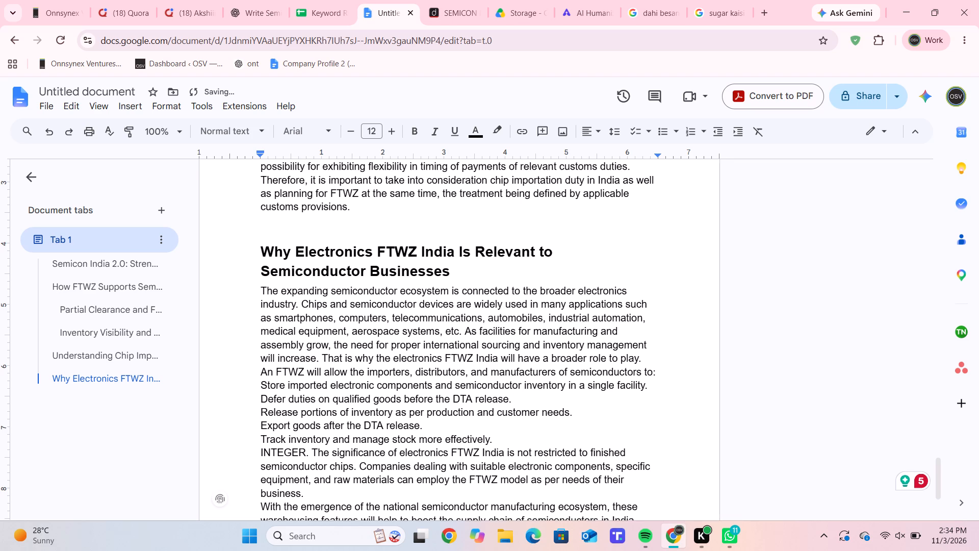
Format the five lines from "Store imported electronic components" through "Track inventory and manage stock more effectively." as a bulleted list.
left_click_drag(251, 395, 251, 393)
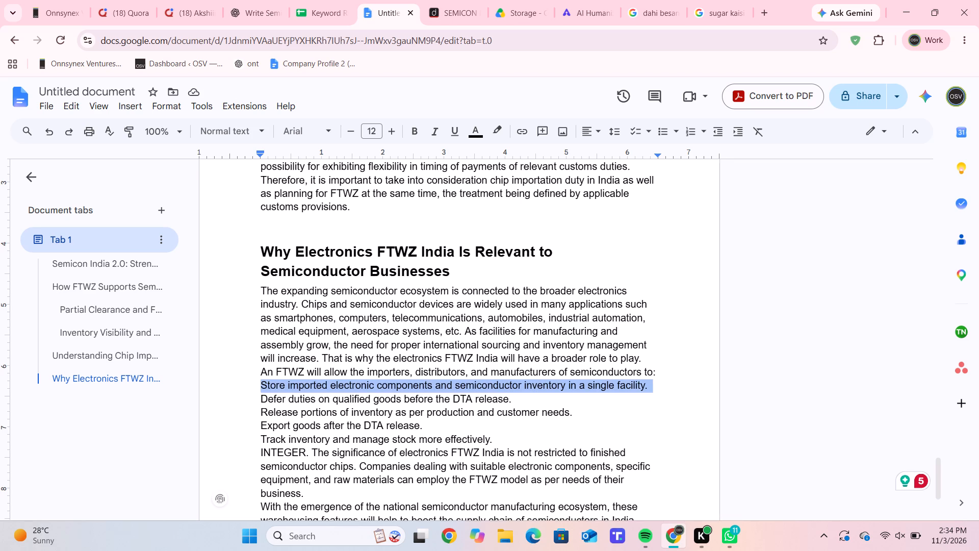
left_click_drag(251, 393, 249, 384)
left_click(249, 384)
left_click_drag(249, 384, 388, 432)
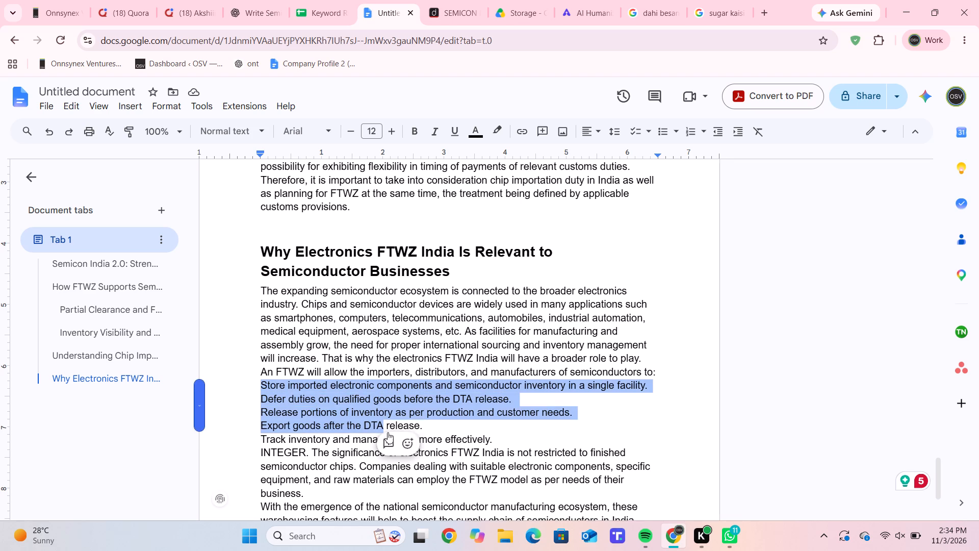
left_click_drag(388, 432, 502, 440)
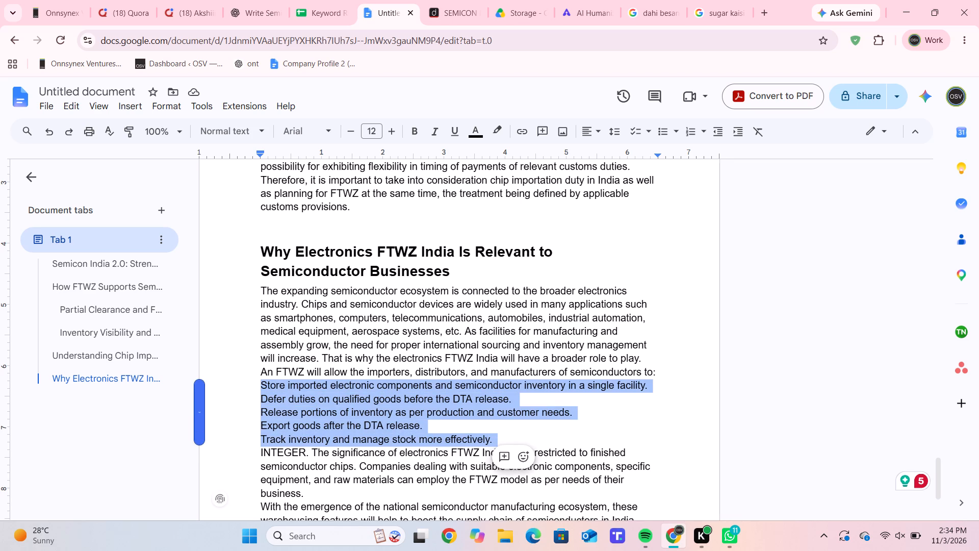
left_click(660, 132)
left_click(392, 364)
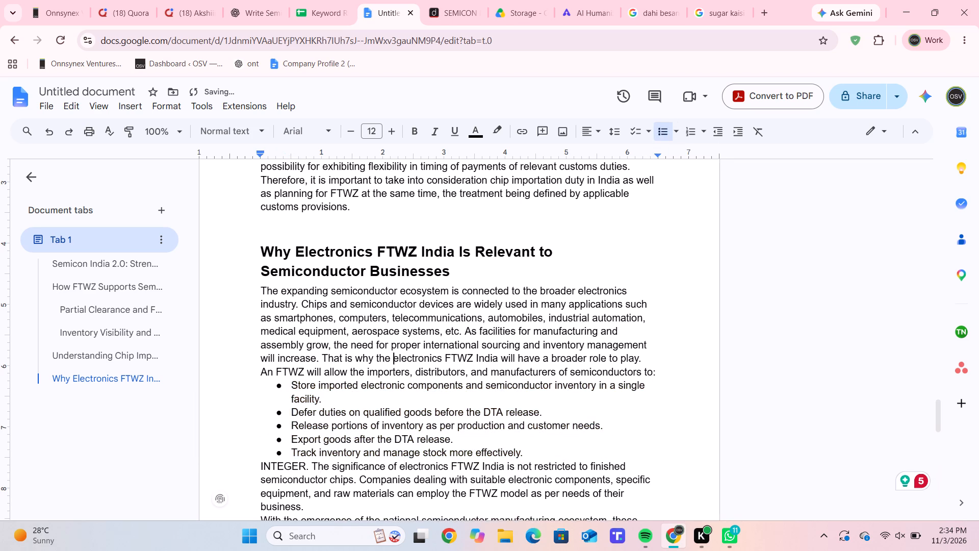
Delete the stray word "INTEGER." after the bullets and insert a blank line before "The significance of electronics FTWZ India".
scroll(392, 364, "down", 2)
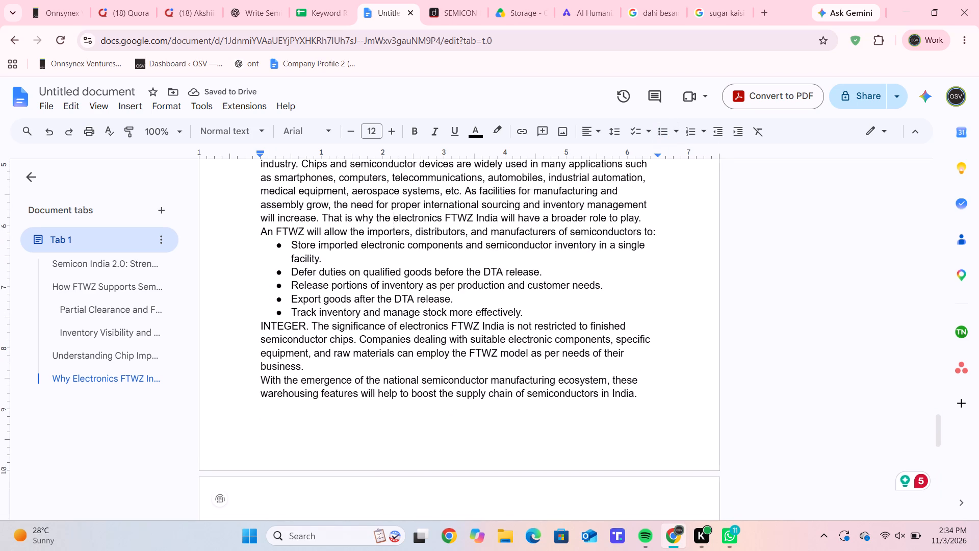
left_click(315, 323)
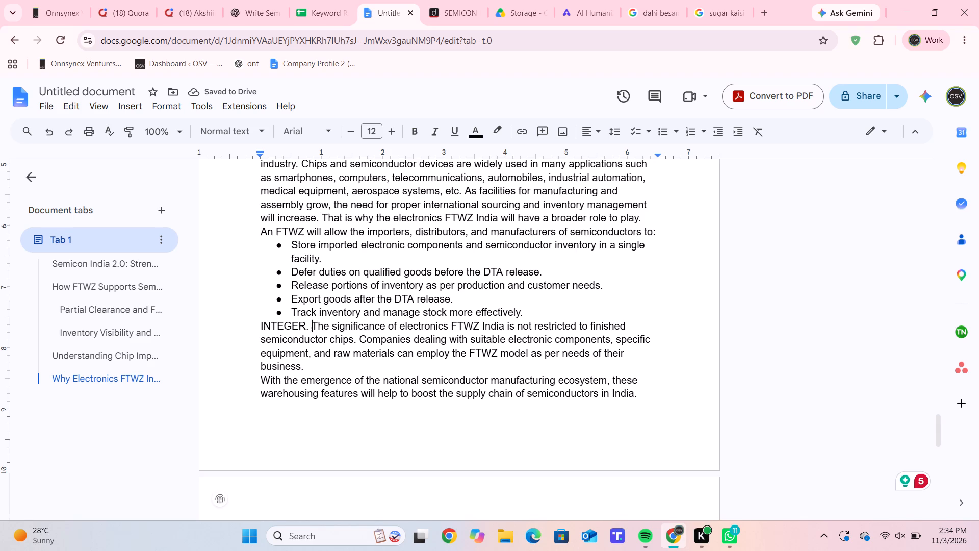
left_click(312, 323)
left_click_drag(312, 323, 249, 329)
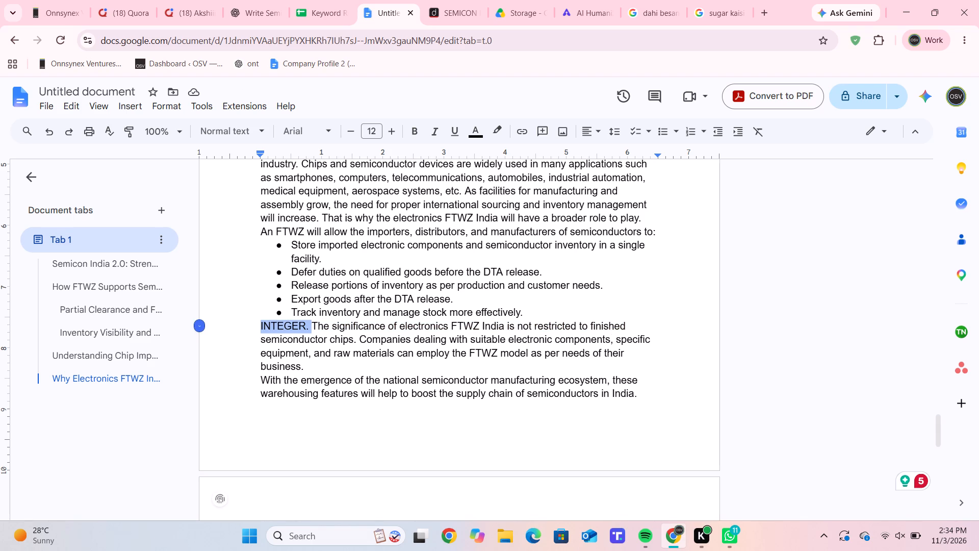
left_click_drag(249, 329, 257, 327)
key("BackSpace")
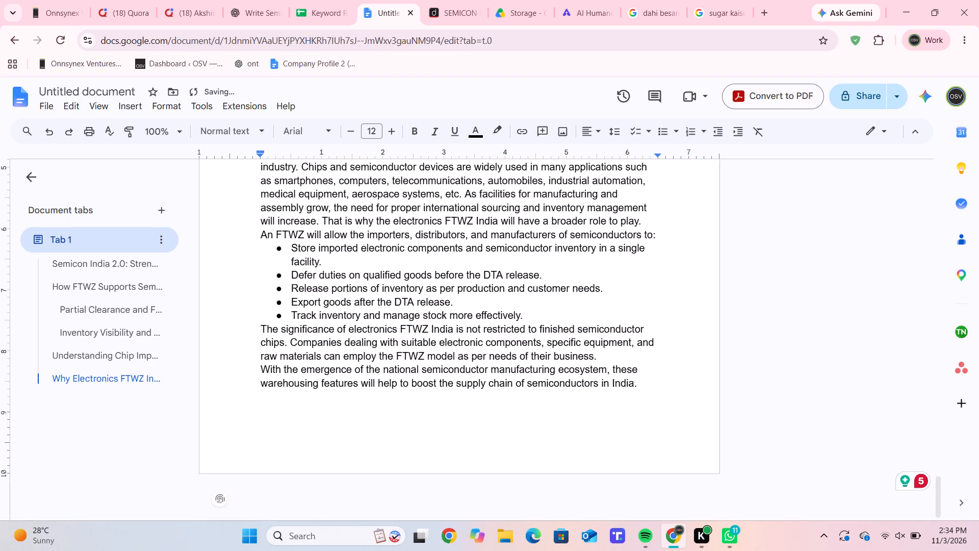
key("Return")
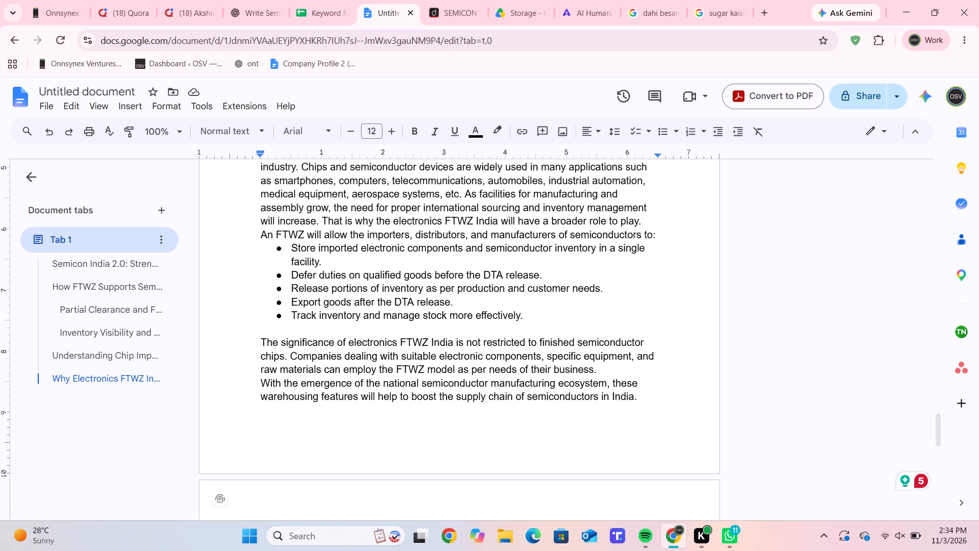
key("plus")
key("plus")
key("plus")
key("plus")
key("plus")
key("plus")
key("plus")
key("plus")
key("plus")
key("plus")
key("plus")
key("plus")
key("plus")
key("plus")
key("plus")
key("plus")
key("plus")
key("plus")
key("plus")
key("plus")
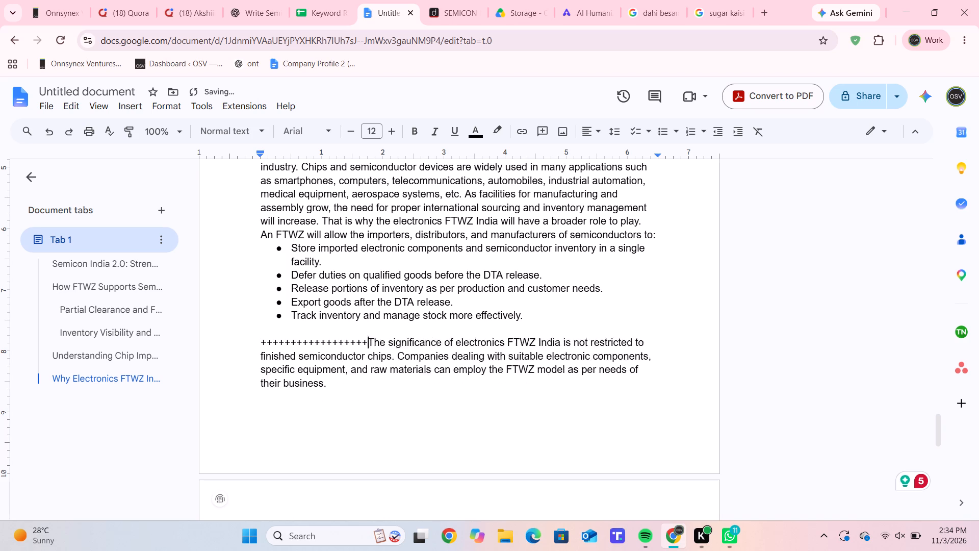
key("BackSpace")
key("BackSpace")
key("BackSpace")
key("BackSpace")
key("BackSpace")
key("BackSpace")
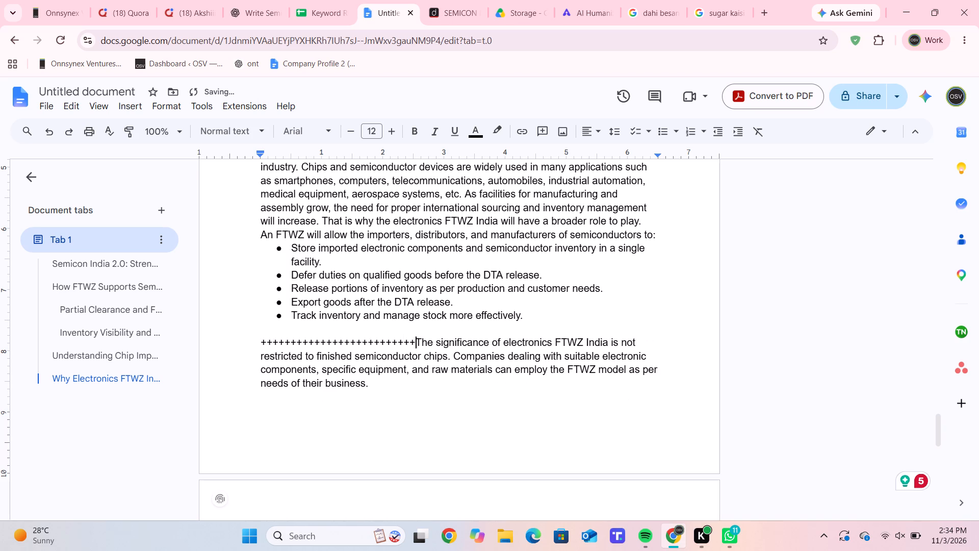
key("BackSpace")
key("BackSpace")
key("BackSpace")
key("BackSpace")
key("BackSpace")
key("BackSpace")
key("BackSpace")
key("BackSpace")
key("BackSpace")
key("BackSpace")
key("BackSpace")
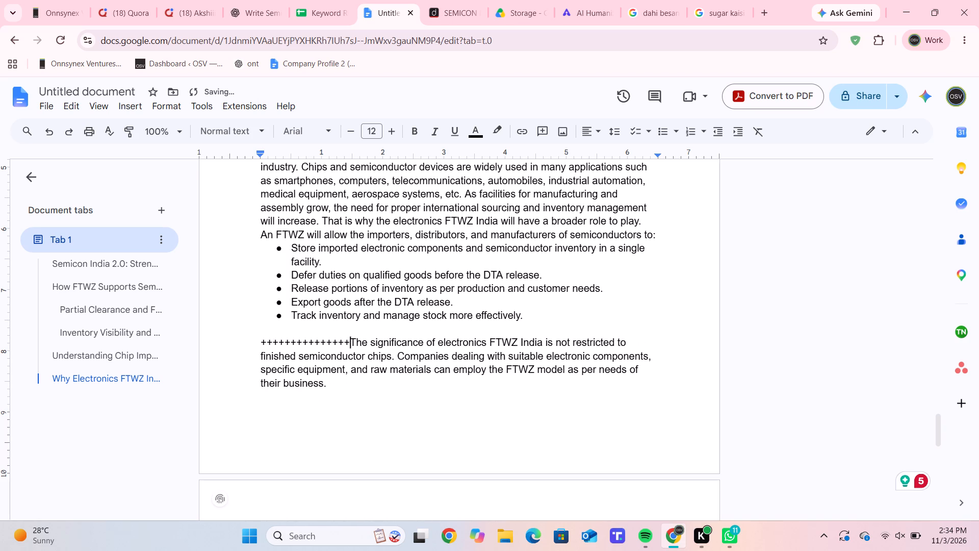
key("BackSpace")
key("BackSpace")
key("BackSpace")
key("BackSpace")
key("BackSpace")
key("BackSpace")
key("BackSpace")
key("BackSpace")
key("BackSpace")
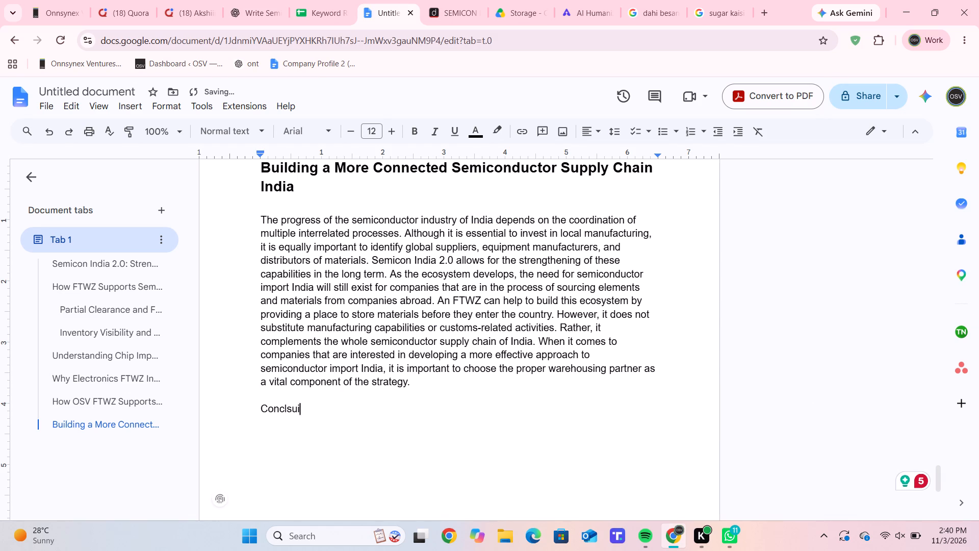
key("BackSpace")
key("BackSpace")
key("BackSpace")
type("usion")
key("space")
left_click_drag(254, 412, 317, 414)
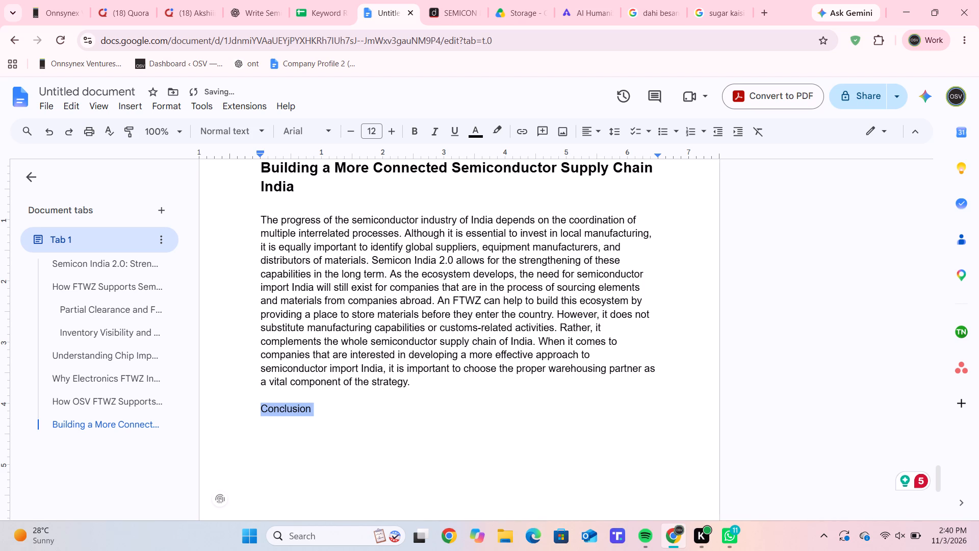
left_click_drag(317, 414, 320, 415)
left_click(408, 138)
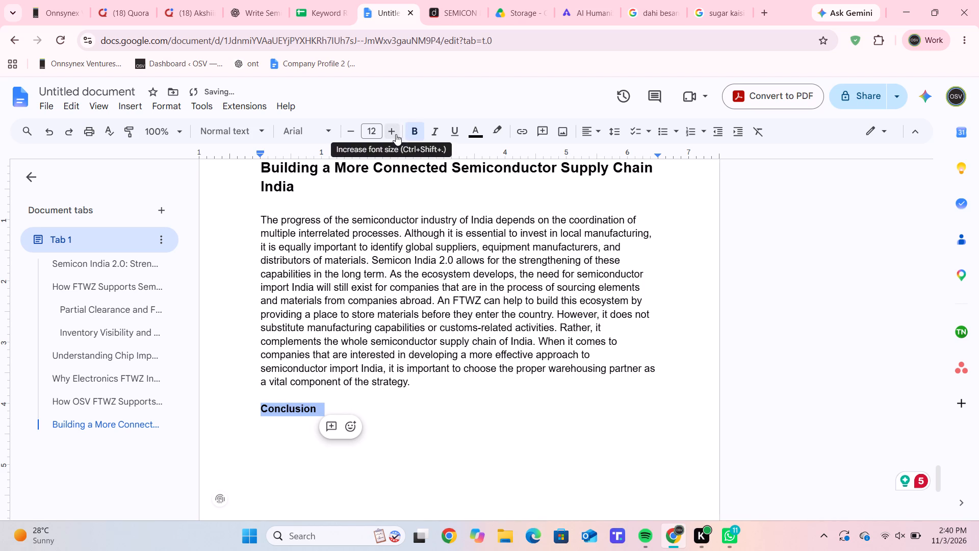
left_click(396, 134)
left_click(396, 134)
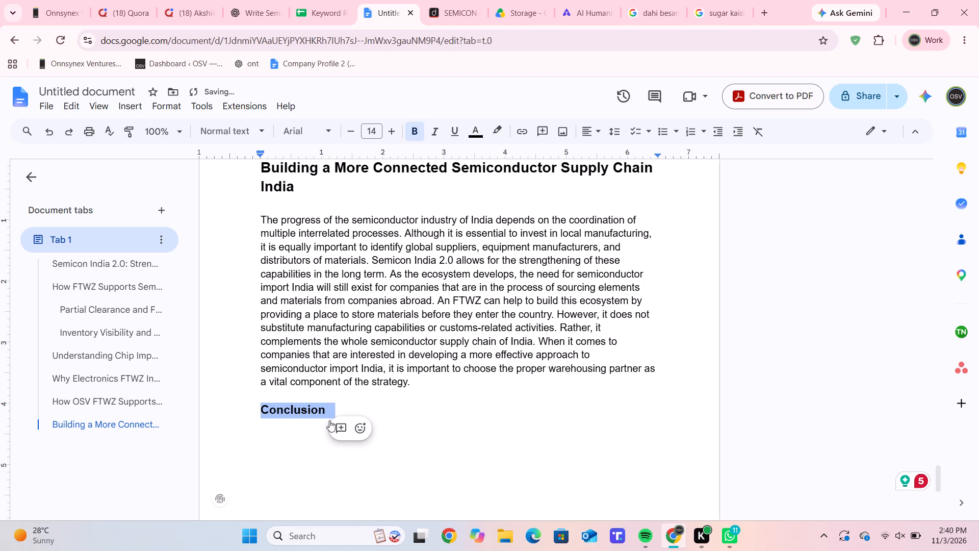
Paste the copied conclusion text on a new line under "Conclusion" and format it as non-bold at size 12.
left_click(325, 404)
key("Return")
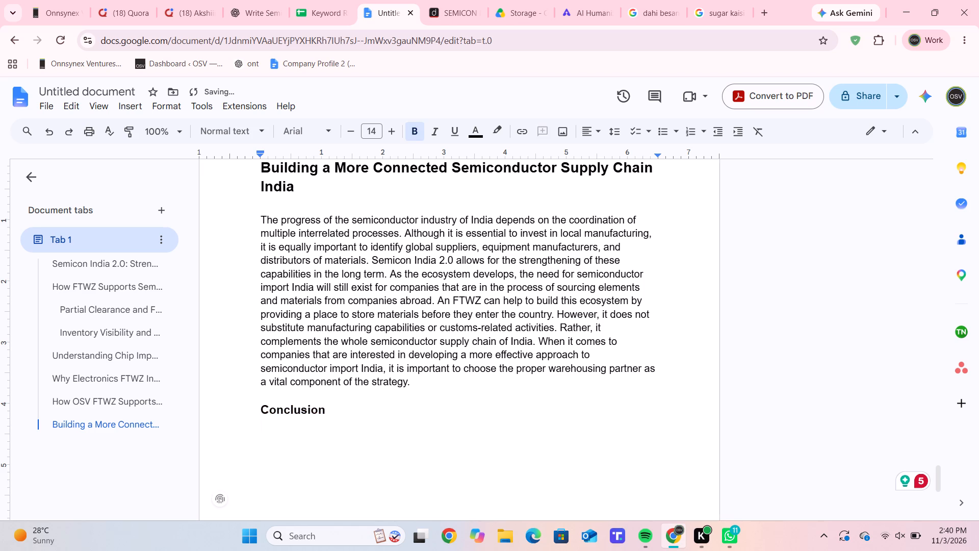
left_click(422, 139)
double_click(354, 131)
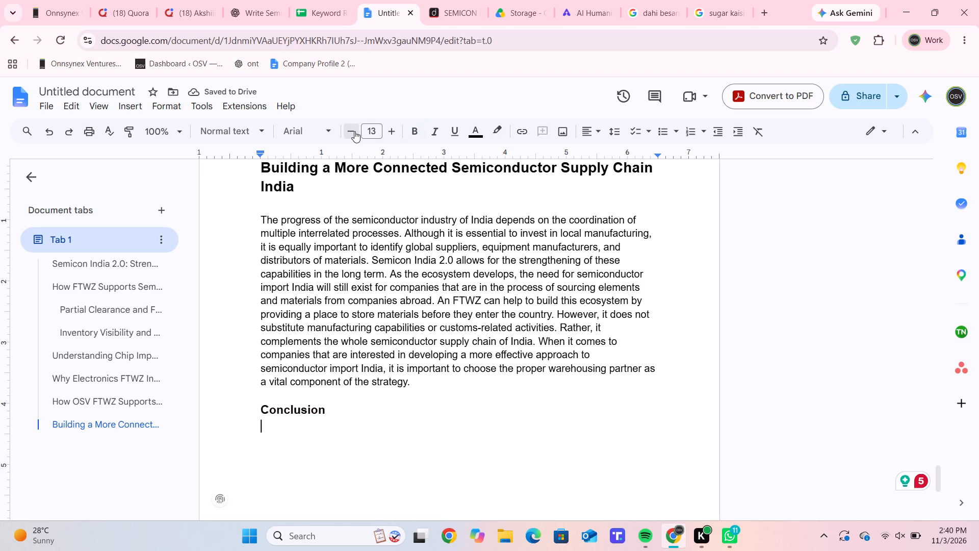
key("ctrl+v")
scroll(323, 261, "up", 3)
left_click_drag(246, 256, 300, 335)
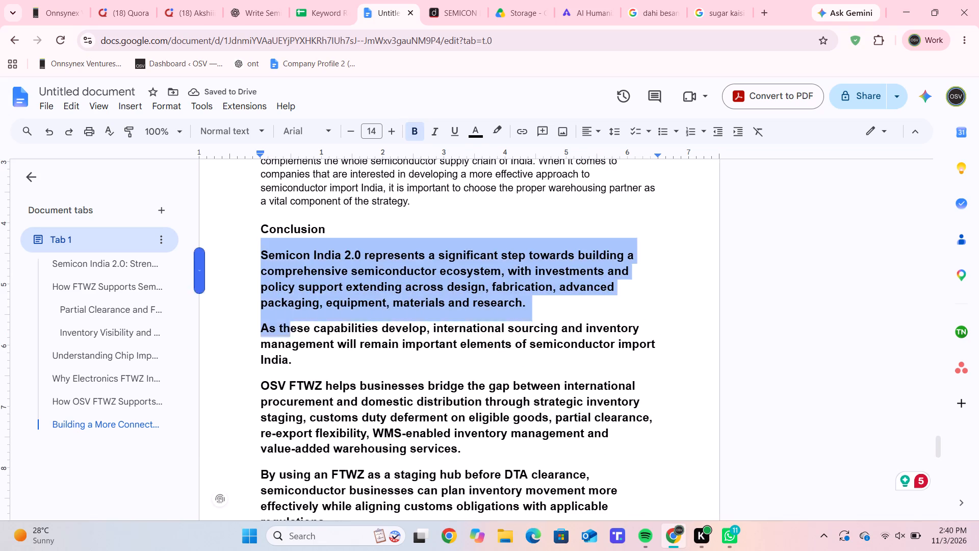
left_click_drag(300, 335, 402, 543)
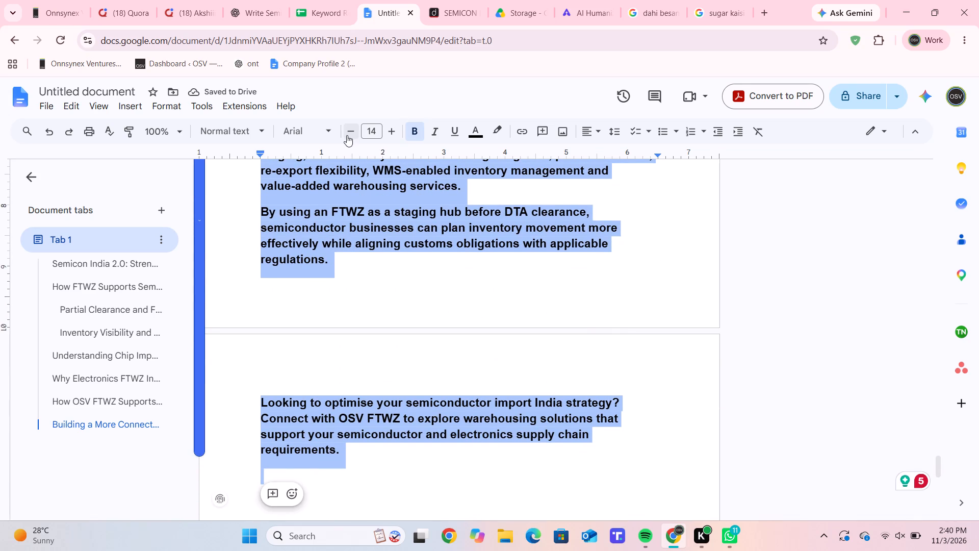
double_click(347, 135)
left_click(408, 133)
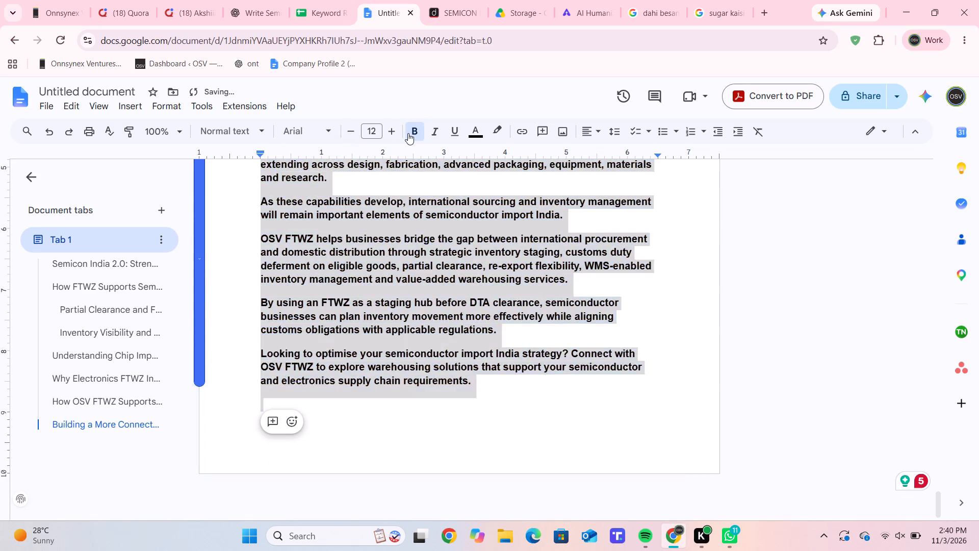
scroll(325, 283, "up", 3)
left_click(325, 283)
Merge the five pasted paragraphs under "Conclusion" into one paragraph, with a single space at each join.
scroll(288, 373, "down", 2)
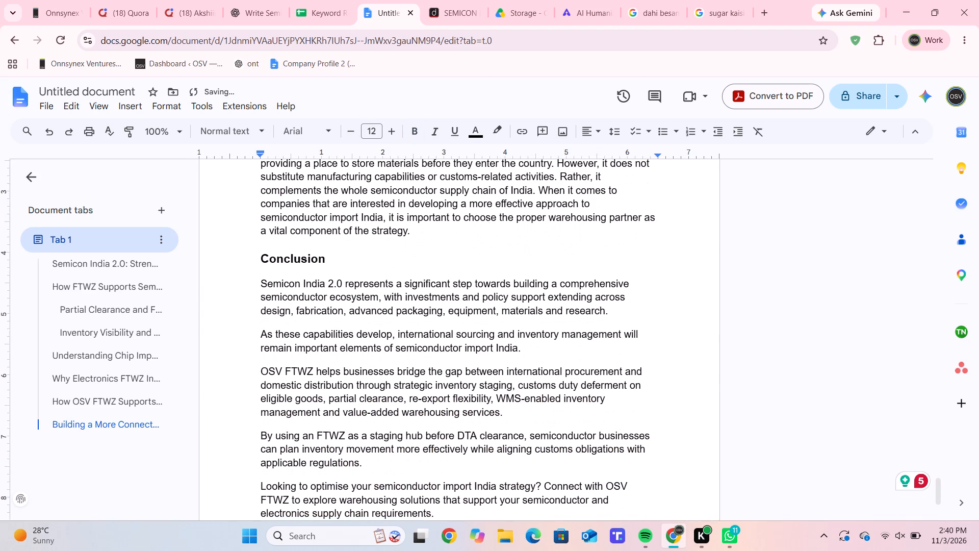
left_click(252, 337)
key("BackSpace")
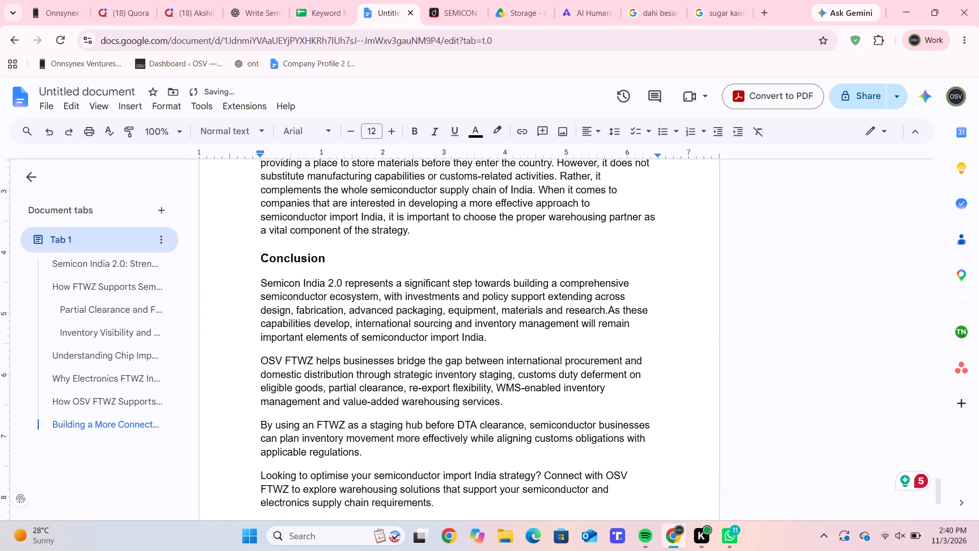
key("space")
left_click(250, 359)
key("BackSpace")
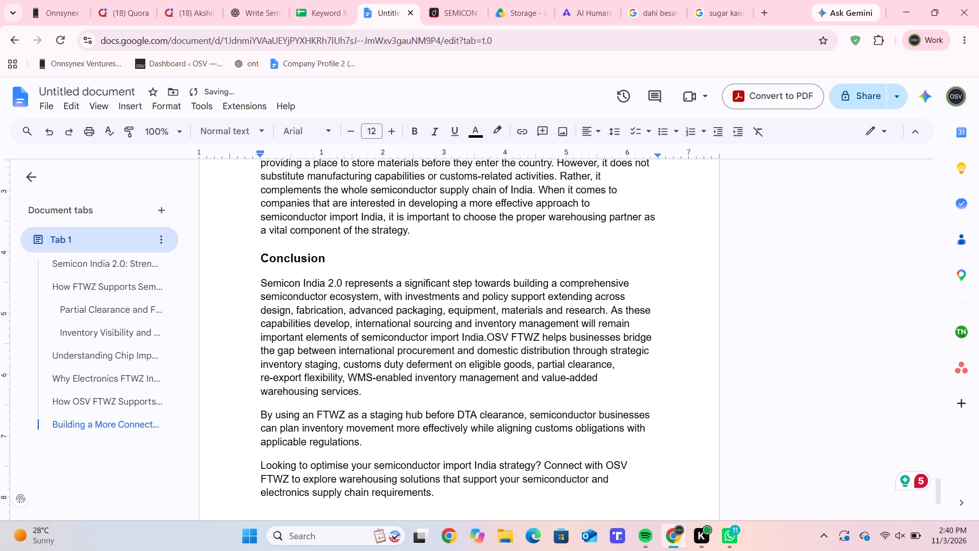
key("space")
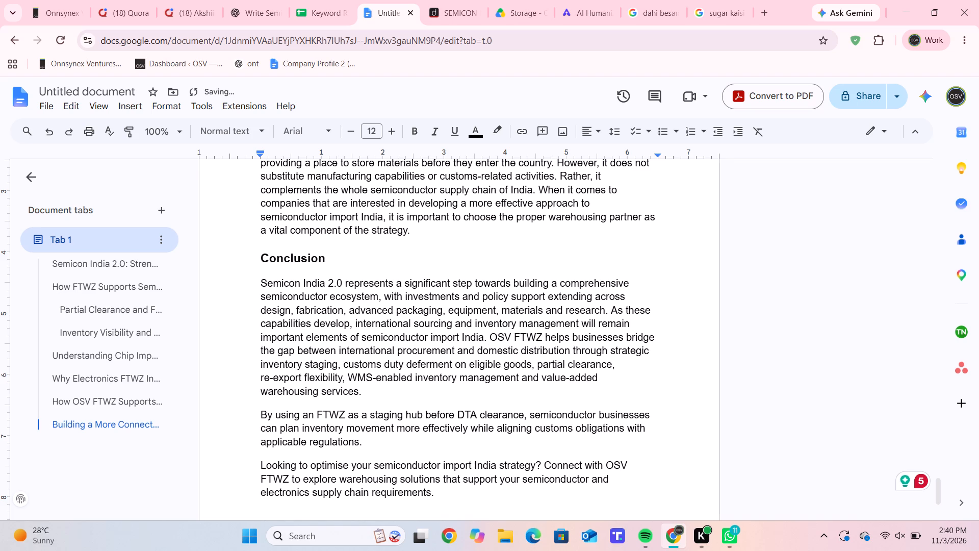
left_click(259, 413)
key("BackSpace")
key("space")
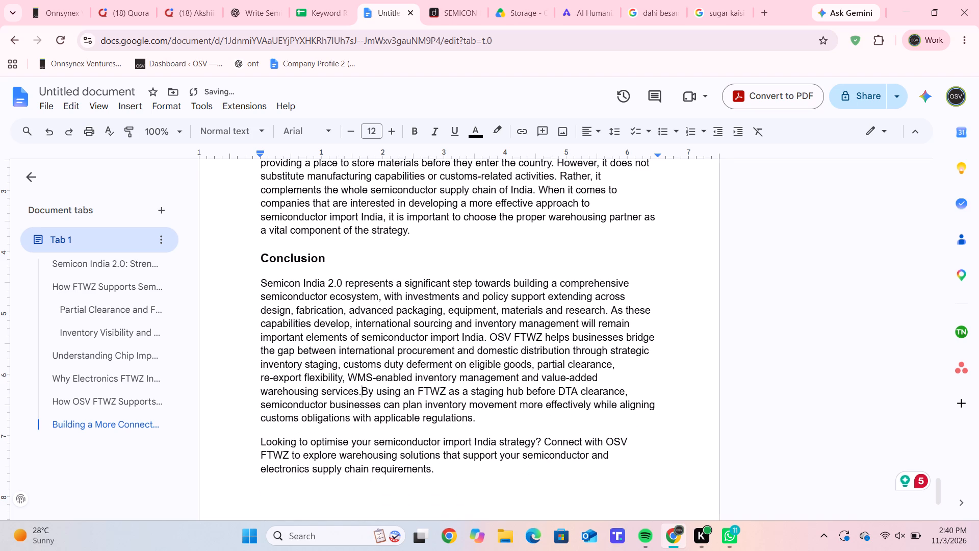
left_click(259, 438)
key("BackSpace")
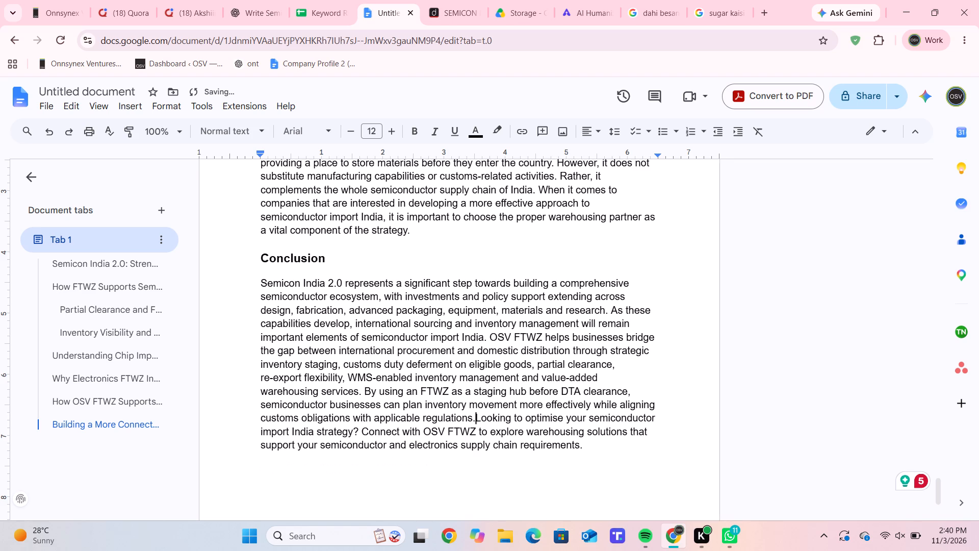
key("space")
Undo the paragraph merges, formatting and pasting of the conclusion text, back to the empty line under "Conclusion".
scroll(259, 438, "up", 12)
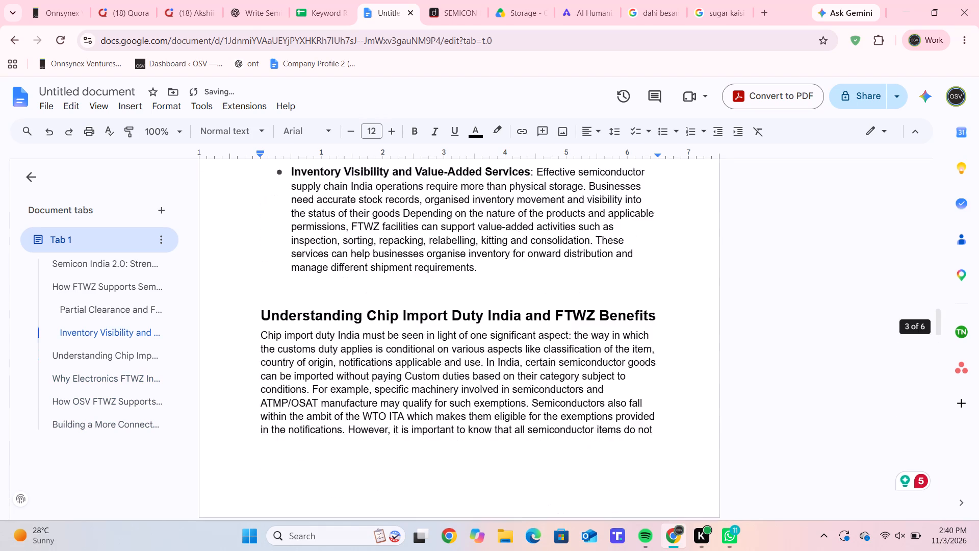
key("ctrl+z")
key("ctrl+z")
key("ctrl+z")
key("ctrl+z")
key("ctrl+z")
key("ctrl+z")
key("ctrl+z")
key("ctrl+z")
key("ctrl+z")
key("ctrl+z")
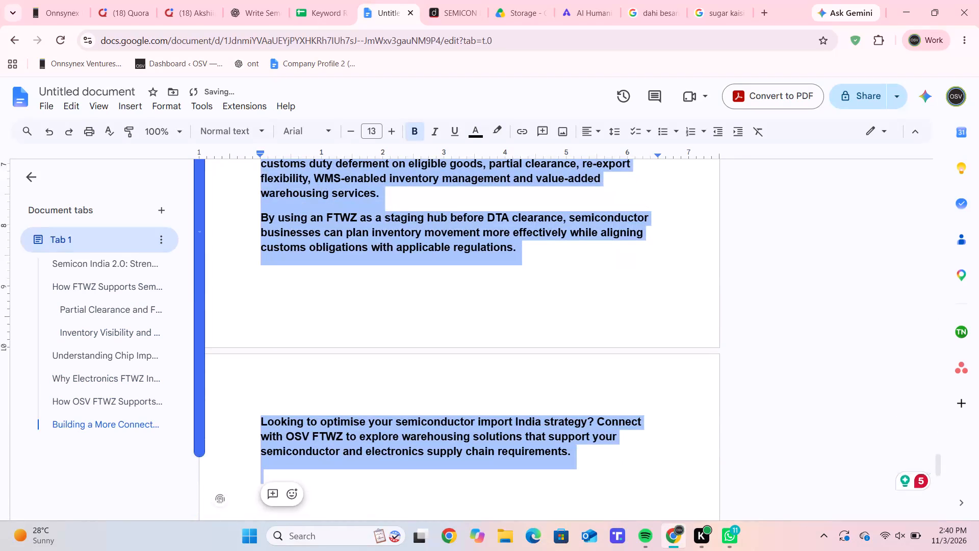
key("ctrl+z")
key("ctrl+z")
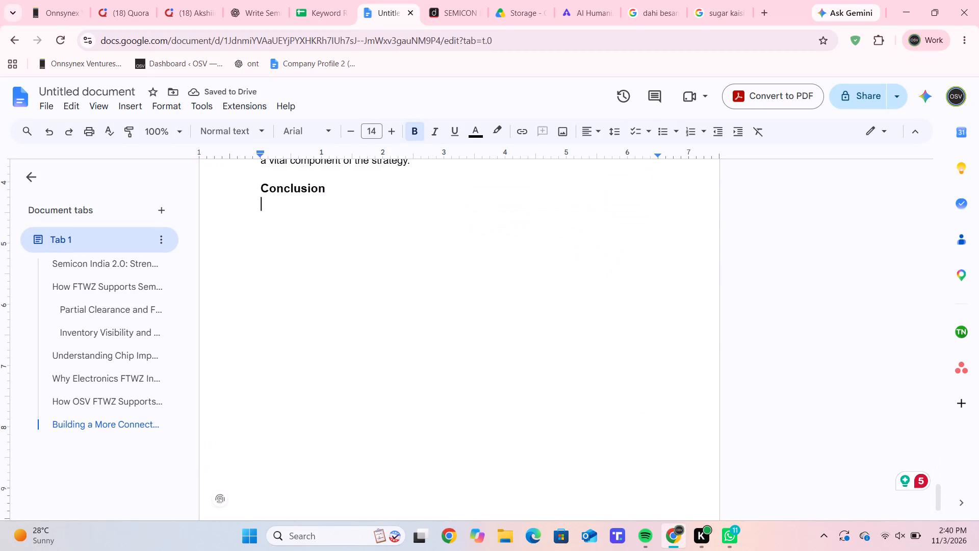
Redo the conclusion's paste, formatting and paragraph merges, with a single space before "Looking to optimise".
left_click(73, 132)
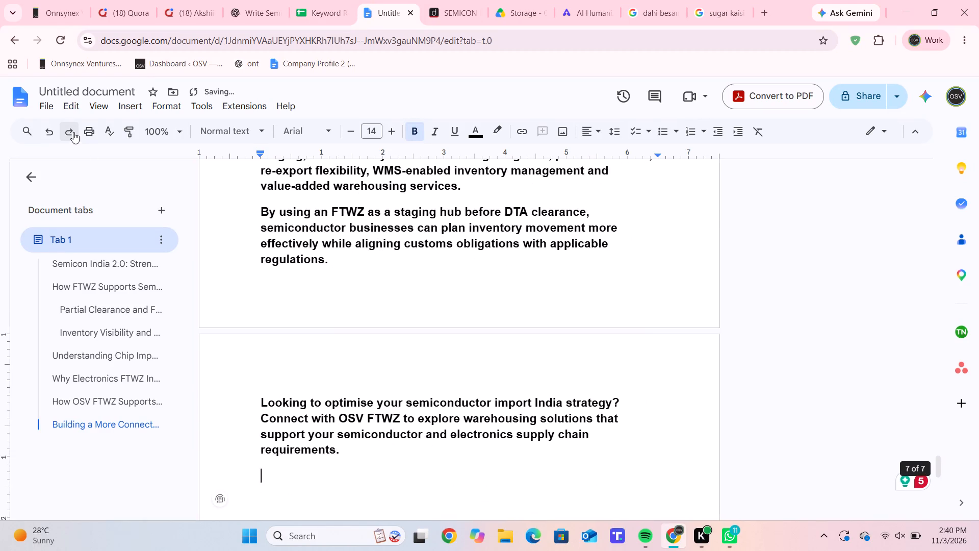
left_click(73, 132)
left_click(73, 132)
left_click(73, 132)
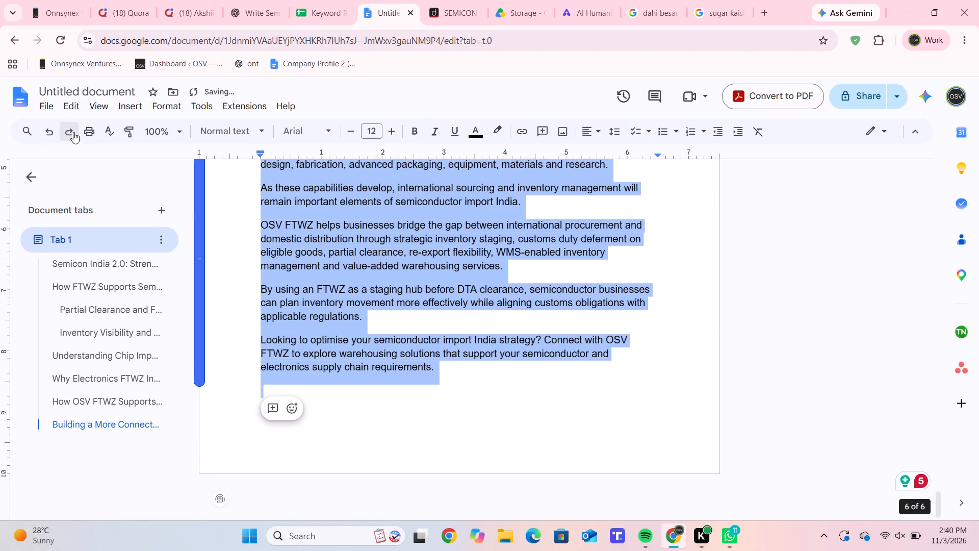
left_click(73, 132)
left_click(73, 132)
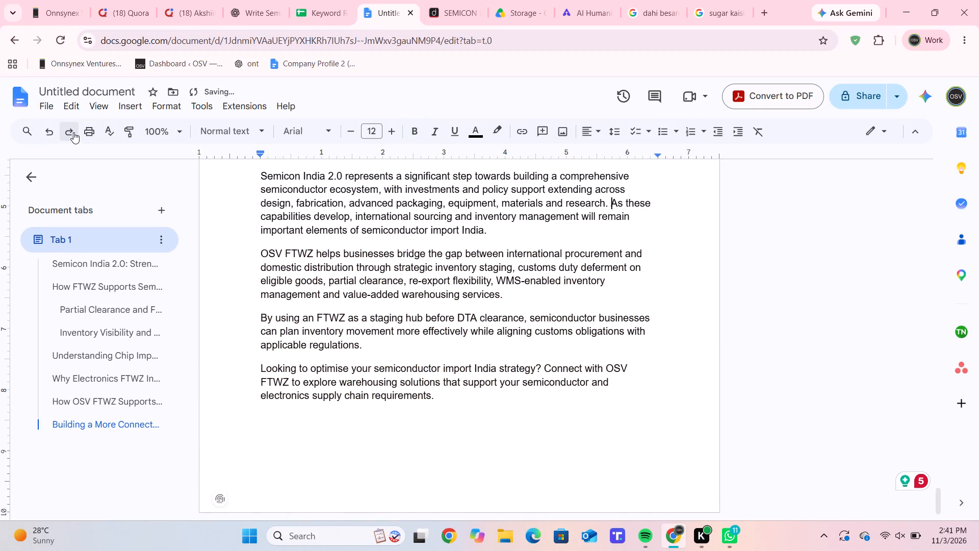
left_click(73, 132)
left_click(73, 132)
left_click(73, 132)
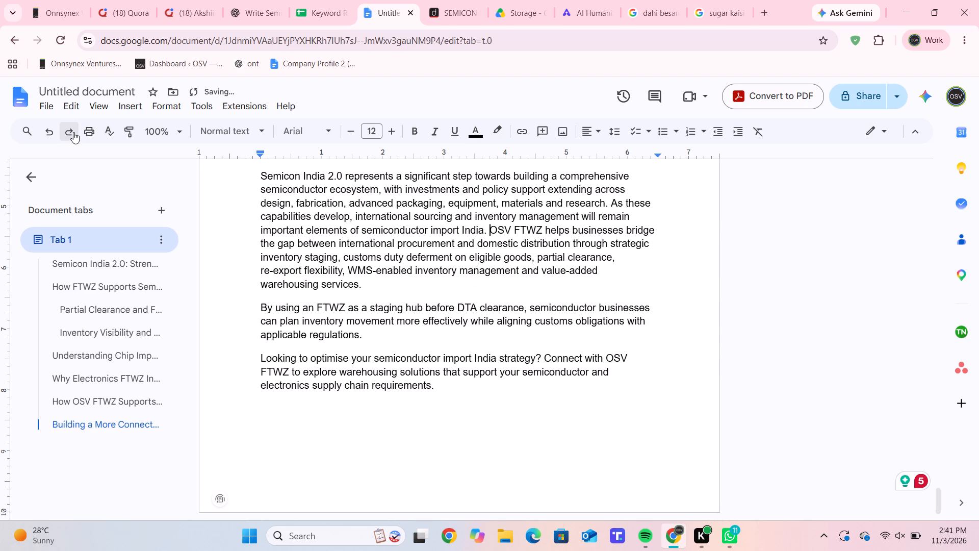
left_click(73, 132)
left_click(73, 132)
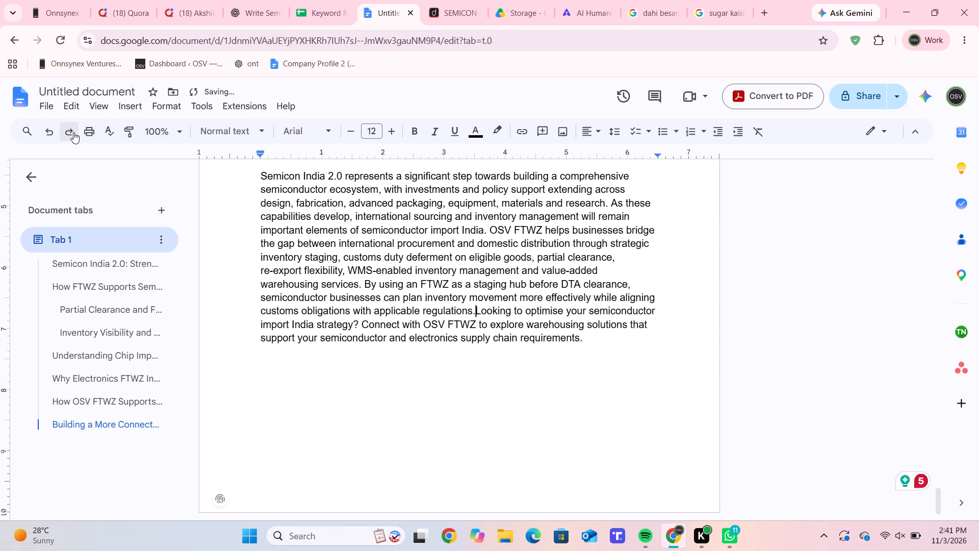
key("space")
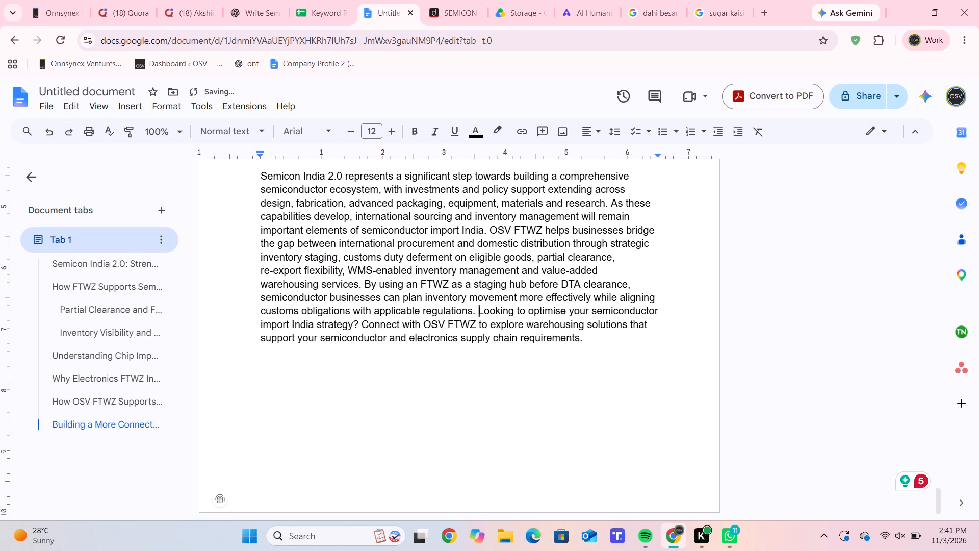
Check the word count of the whole blog document.
left_click(281, 284)
key("ctrl+shift+c")
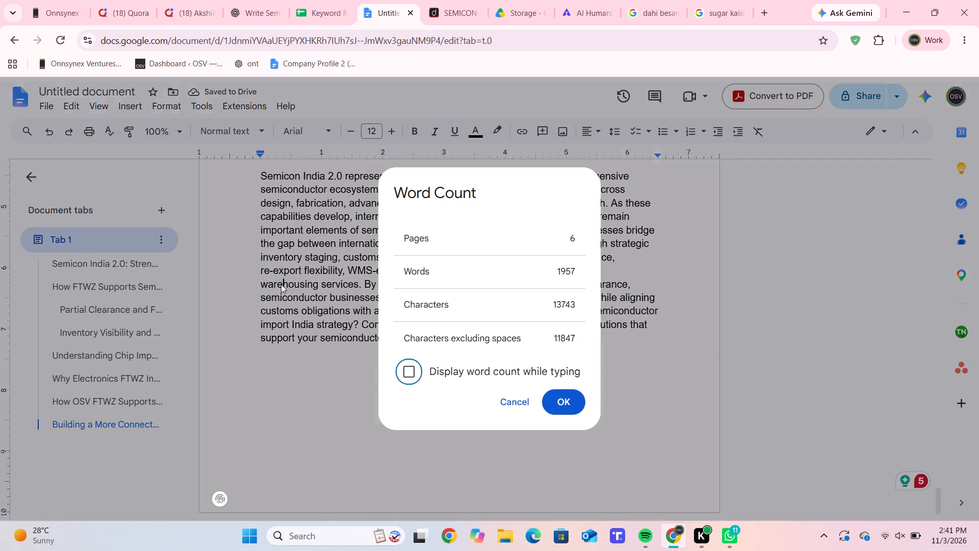
Capture a screenshot of the start of the blog document, including its title and opening paragraphs.
left_click(562, 397)
scroll(562, 397, "up", 20)
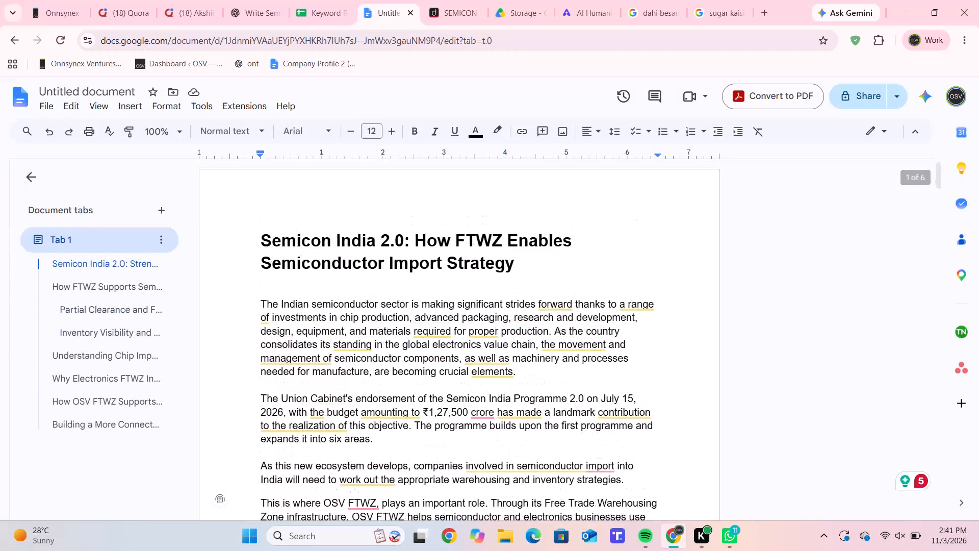
key("shift+super+s")
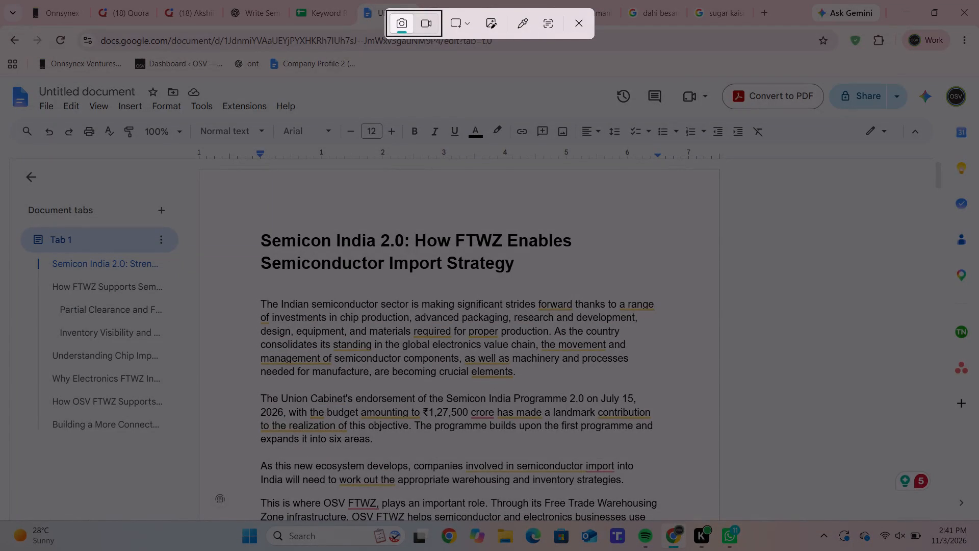
left_click_drag(0, 81, 978, 465)
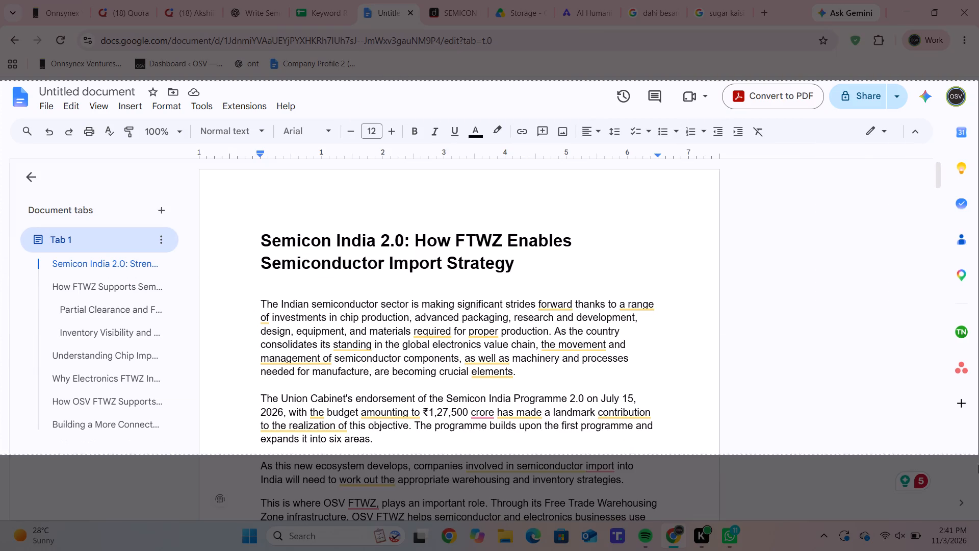
left_click_drag(978, 465, 978, 544)
On the Onnsynex dashboard's Checklist, open the submission form for "Create content for blogs posting for websites (Tuesday)".
left_click(46, 1)
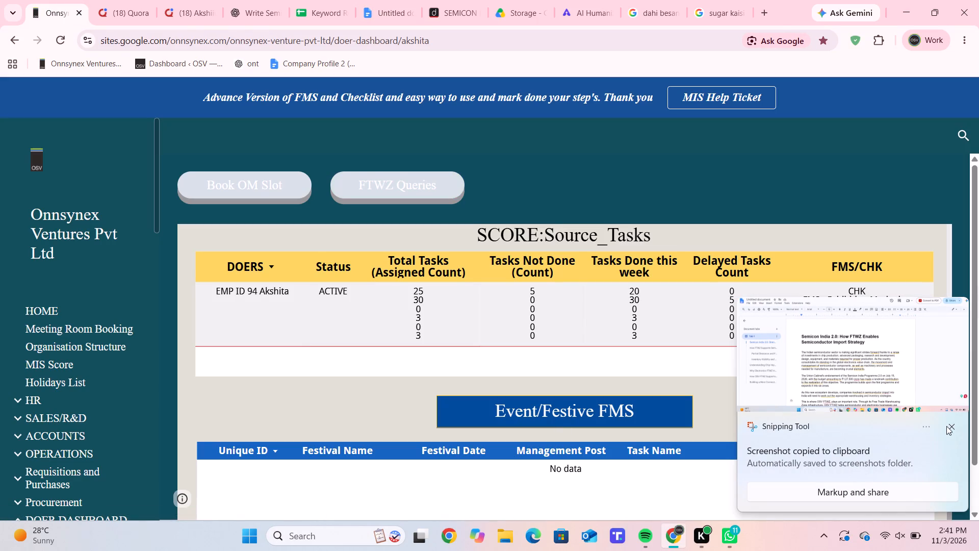
left_click(946, 426)
scroll(729, 450, "down", 3)
scroll(767, 321, "down", 3)
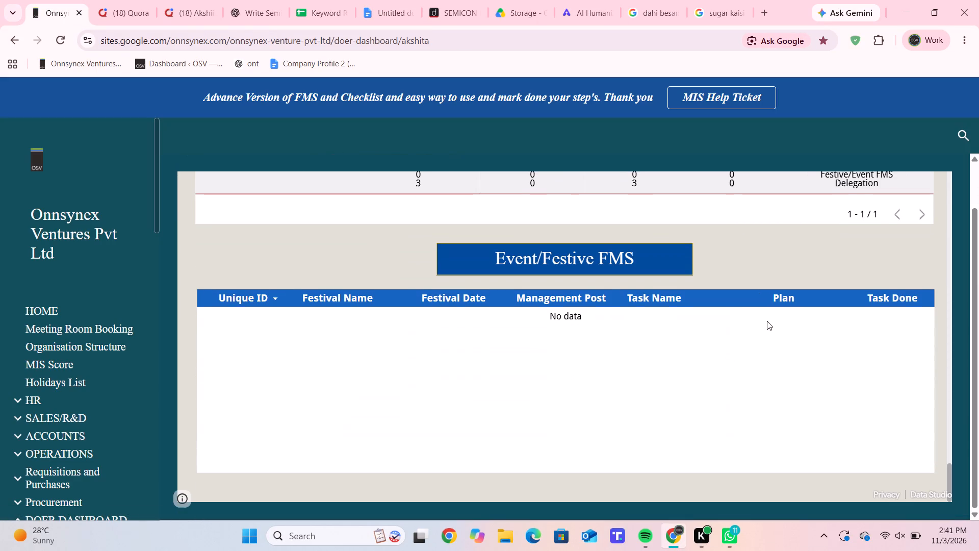
scroll(767, 321, "down", 4)
scroll(767, 321, "up", 7)
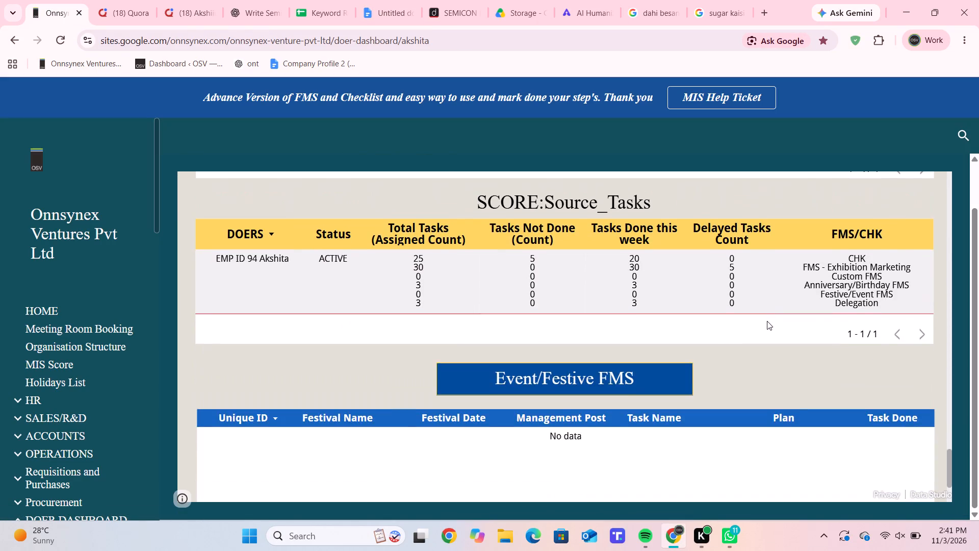
scroll(767, 321, "up", 3)
scroll(686, 350, "up", 7)
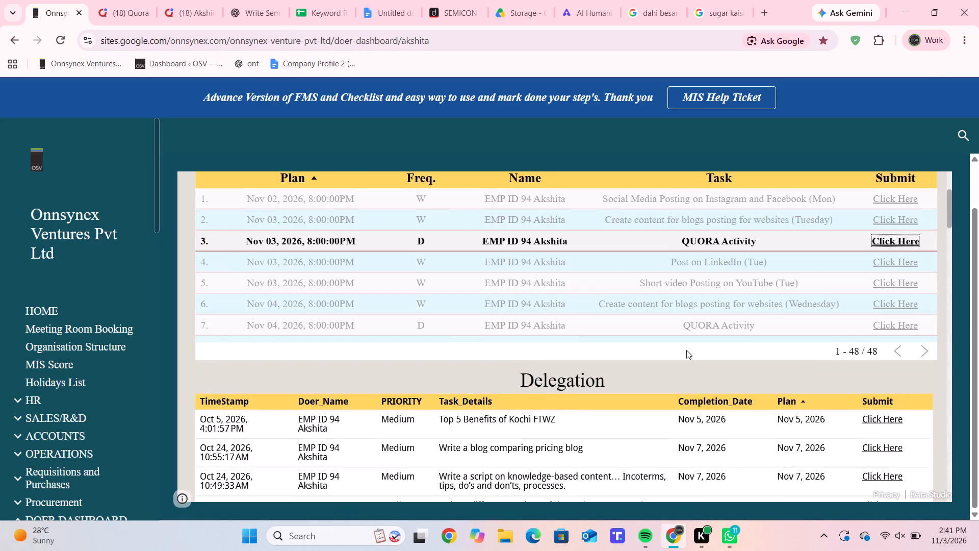
scroll(667, 397, "up", 4)
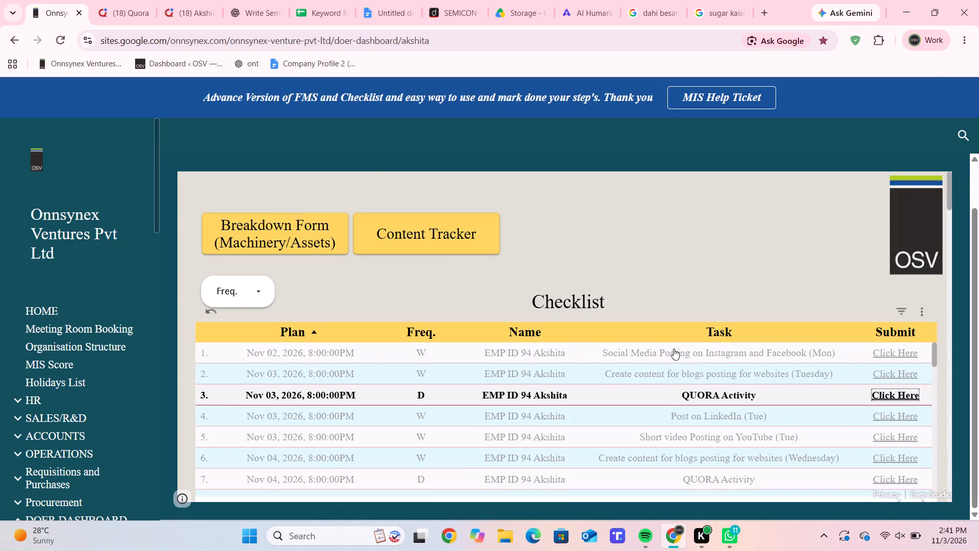
left_click(674, 348)
left_click(677, 374)
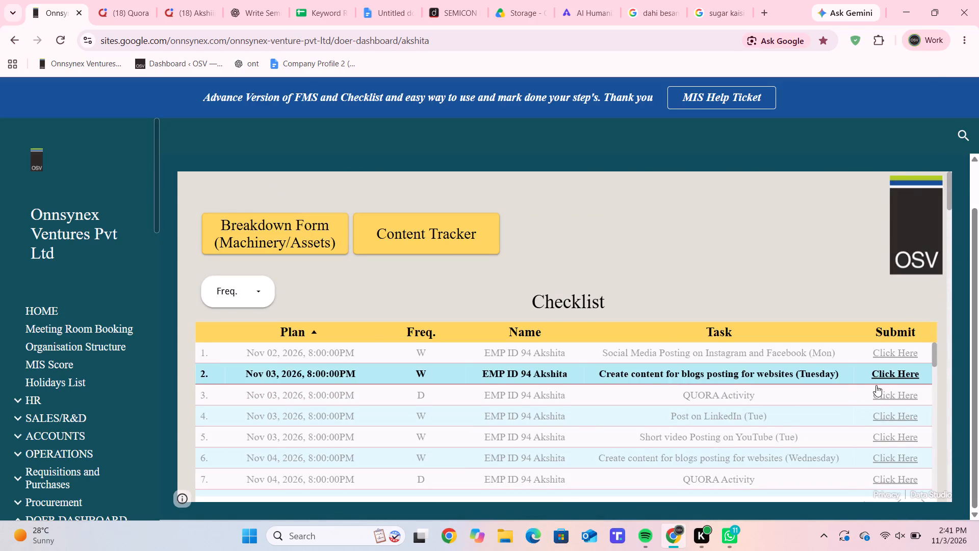
left_click(889, 371)
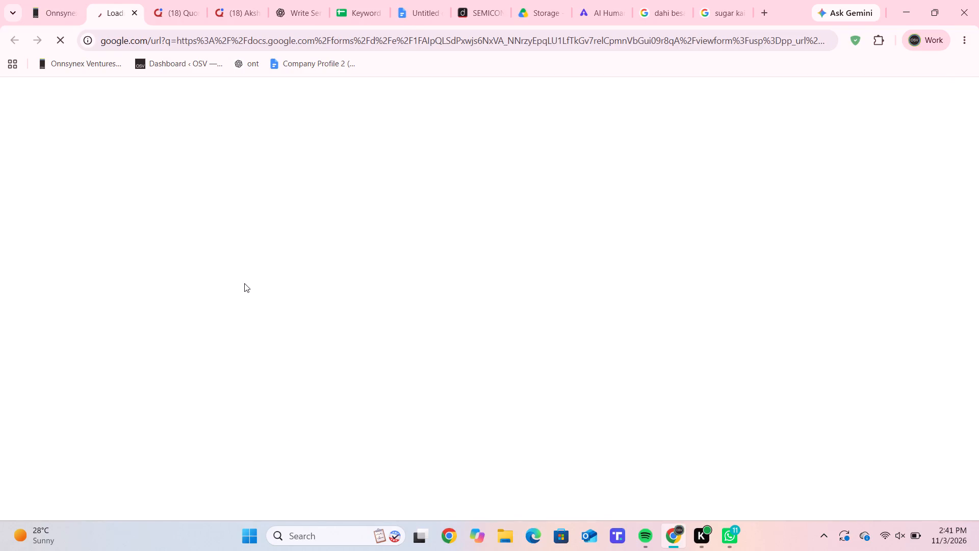
Attach "Screenshot 2026-11-03 144119.png" to the blog task's checklist form and submit the form.
left_click(312, 287)
scroll(315, 367, "down", 3)
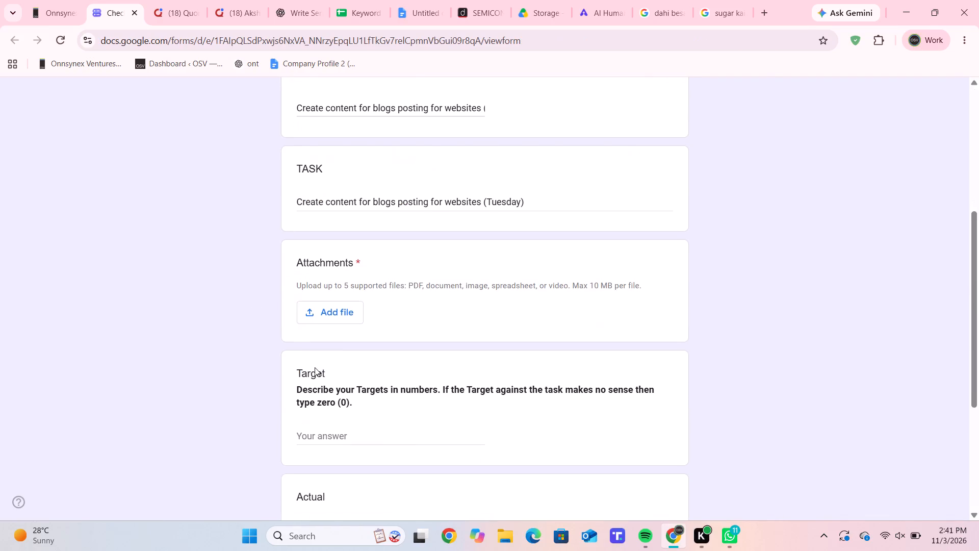
left_click(340, 314)
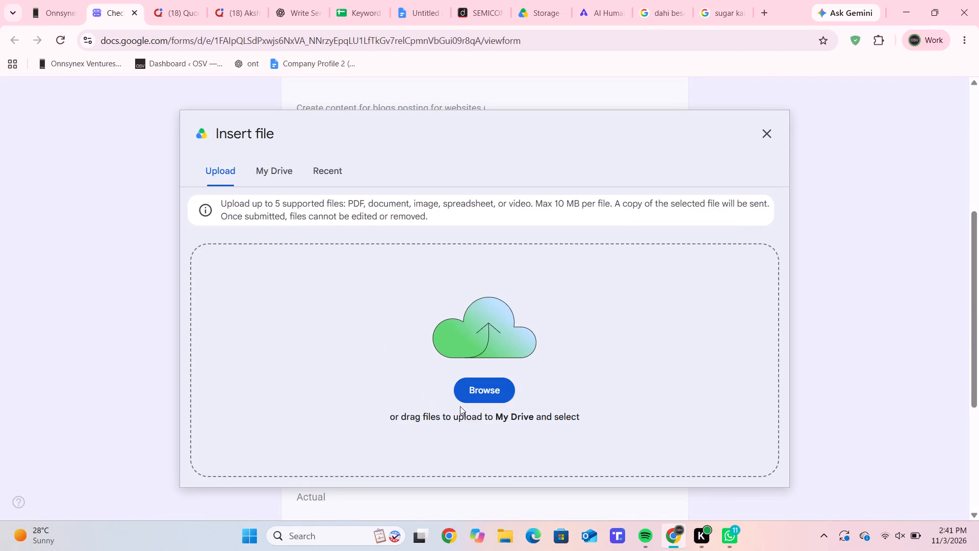
left_click(466, 403)
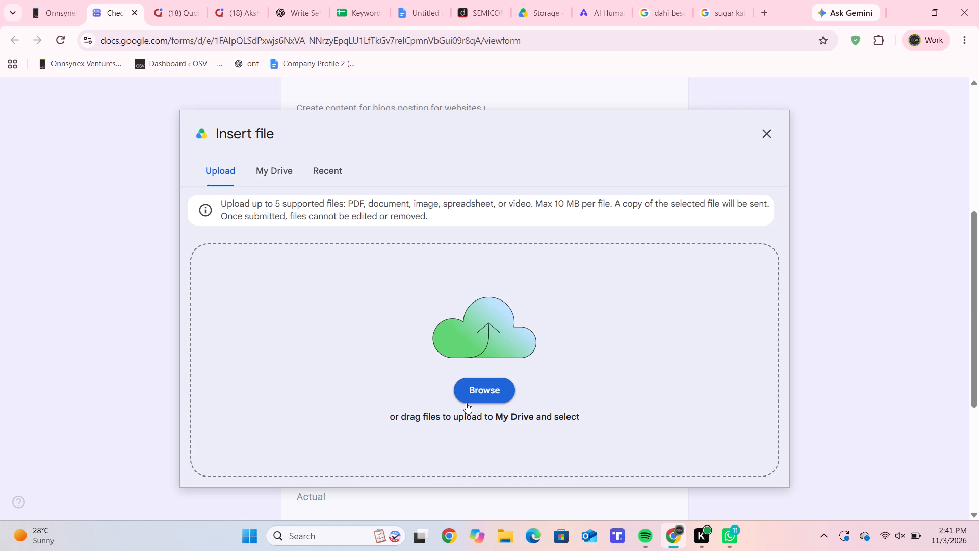
left_click(466, 403)
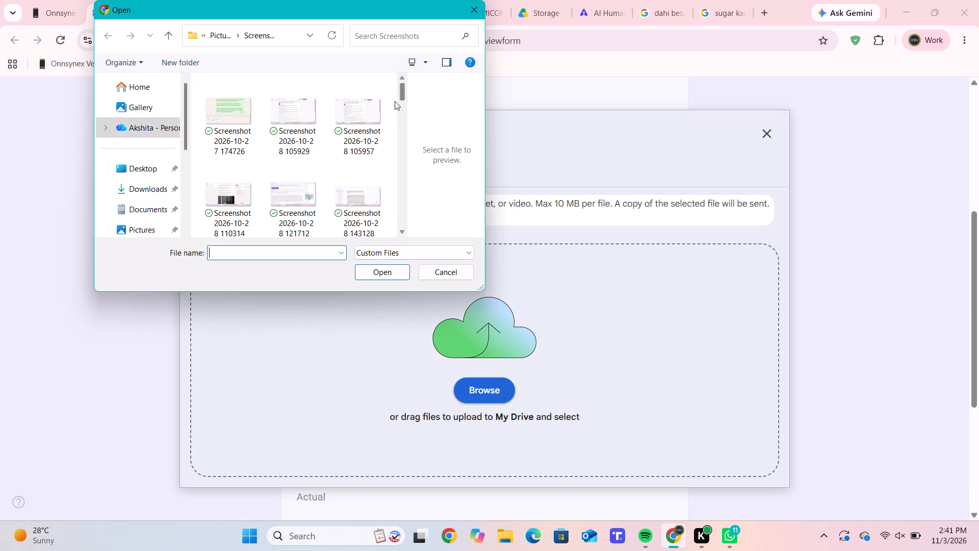
left_click_drag(405, 94, 407, 224)
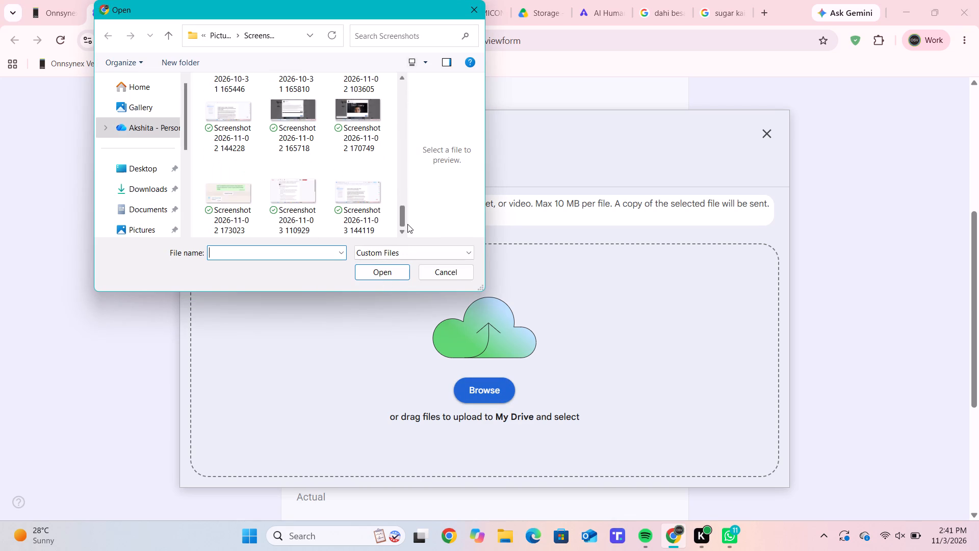
left_click_drag(407, 224, 408, 229)
double_click(369, 202)
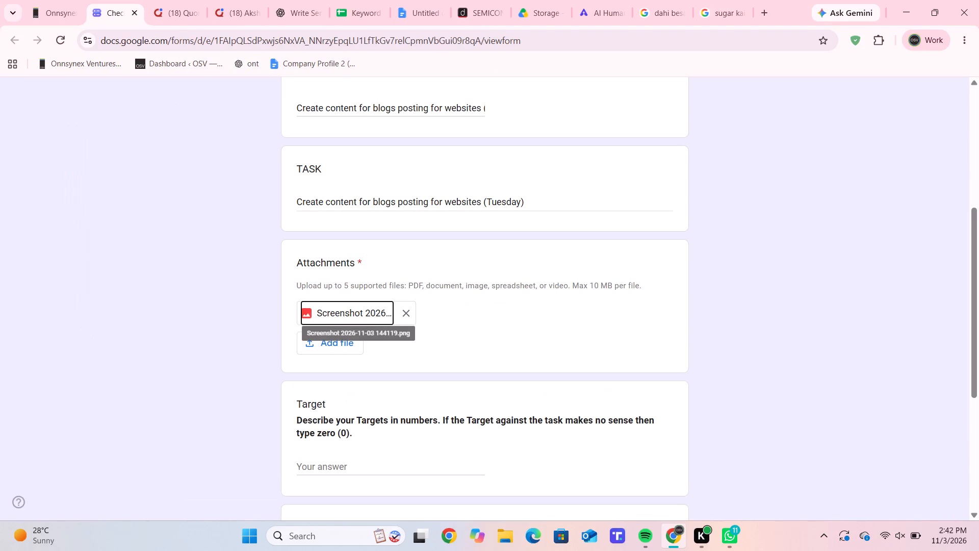
scroll(369, 202, "down", 5)
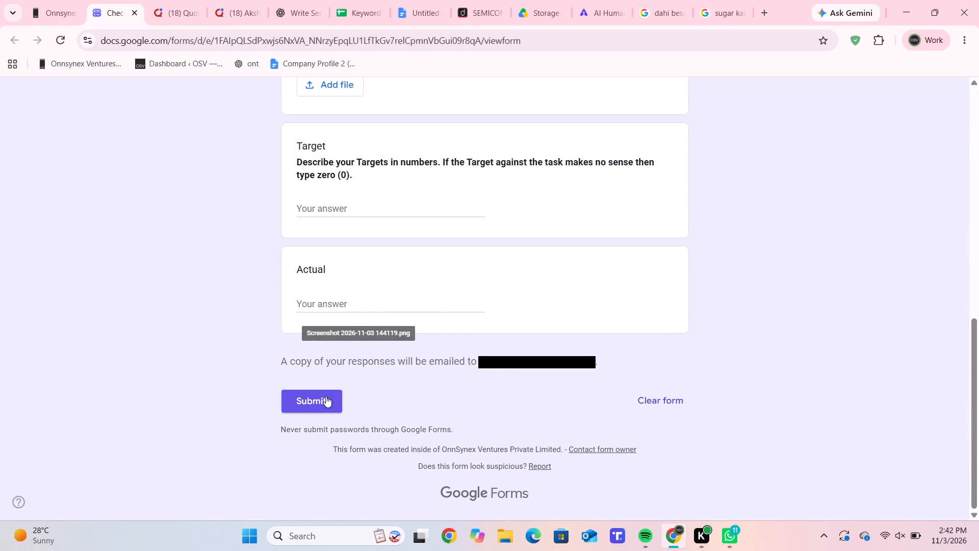
left_click(326, 396)
Review the Onnsynex dashboard's remaining tasks and scores, from Delegation and Exhibition Marketing to the MIS score and Event/Festive FMS.
left_click(47, 0)
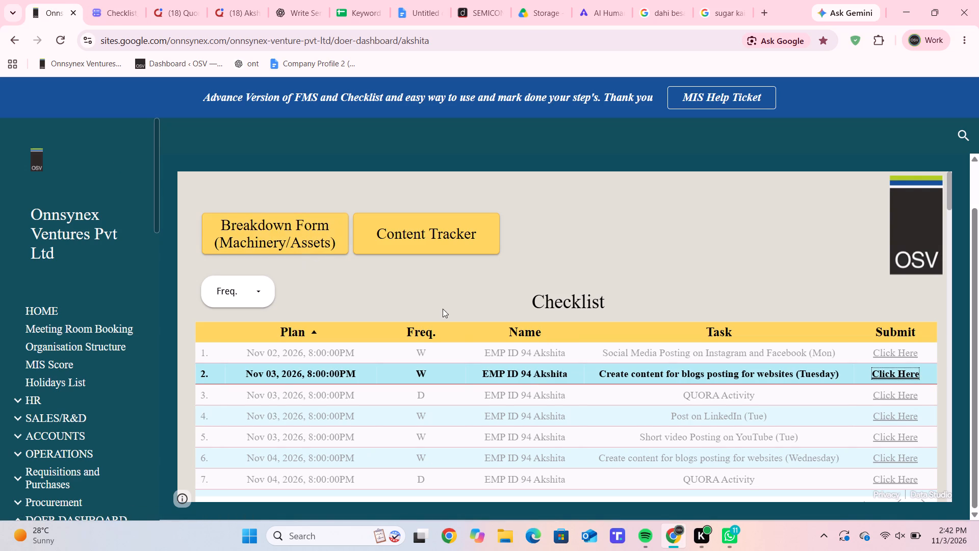
scroll(546, 281, "down", 3)
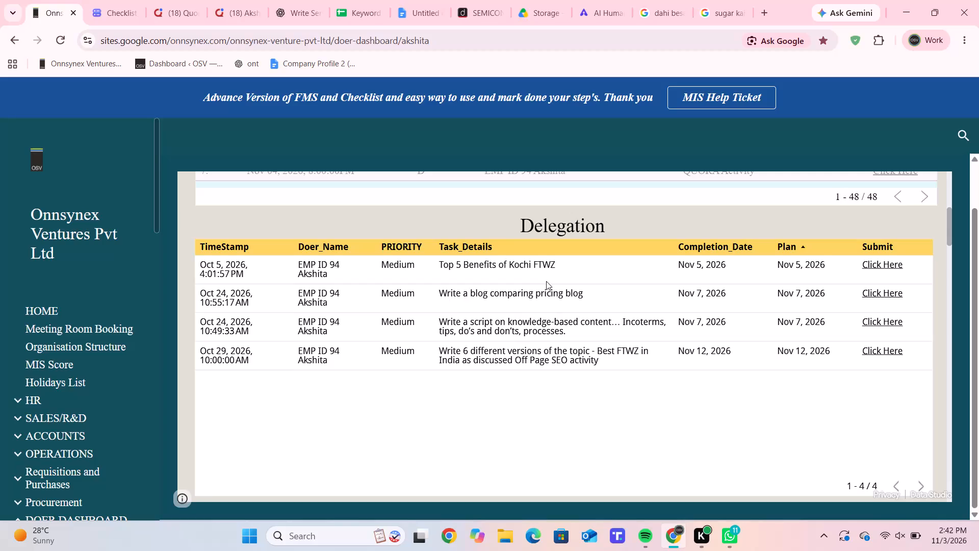
scroll(546, 281, "down", 1)
scroll(565, 235, "down", 2)
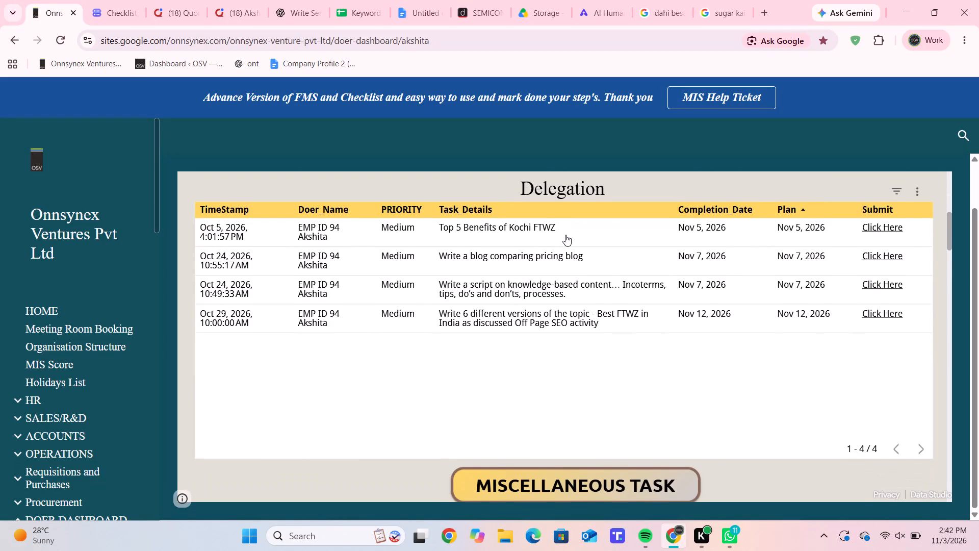
scroll(565, 235, "down", 4)
scroll(414, 255, "down", 4)
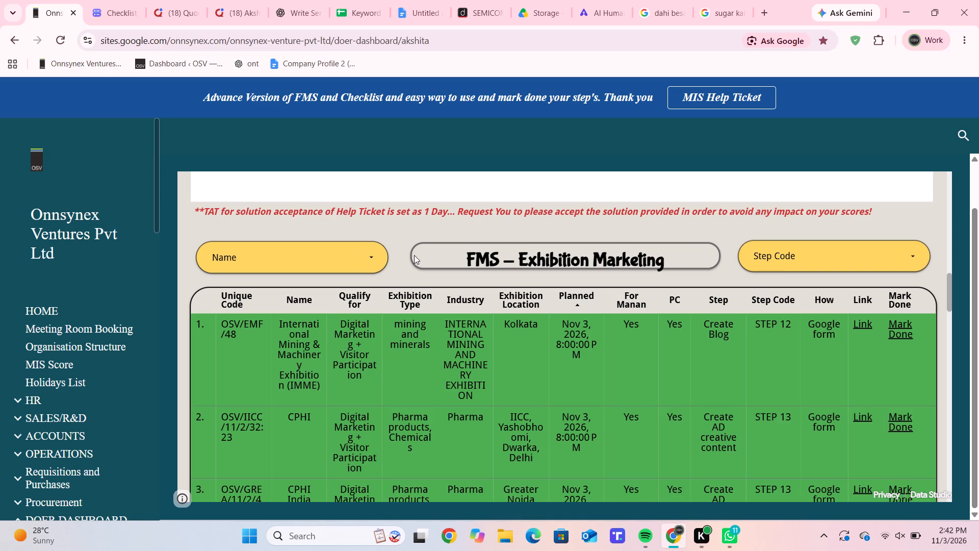
scroll(414, 255, "down", 3)
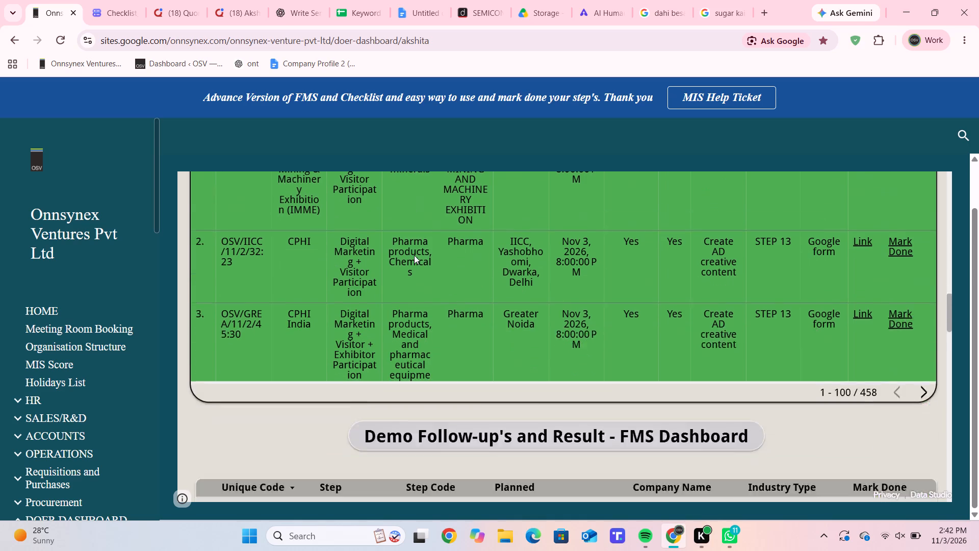
scroll(414, 255, "down", 2)
scroll(293, 339, "down", 7)
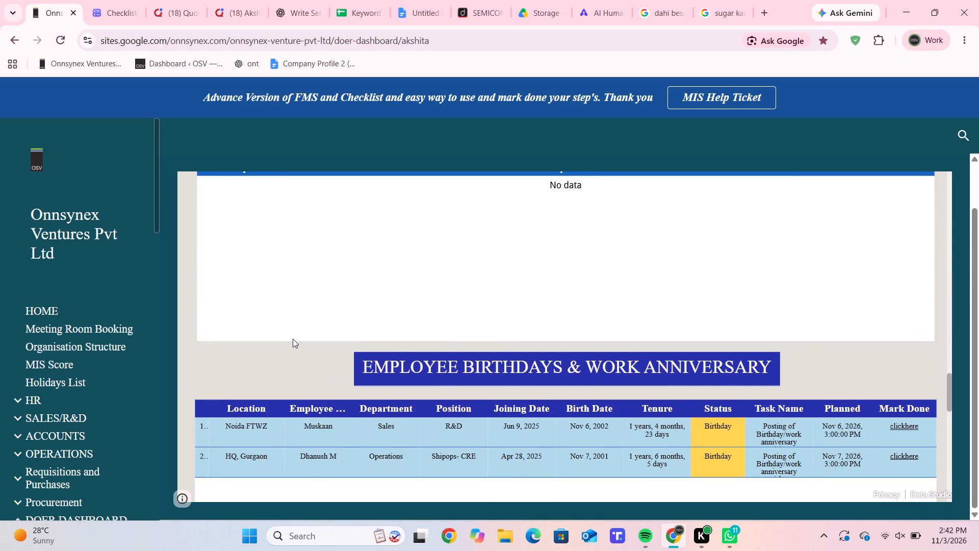
scroll(293, 339, "down", 1)
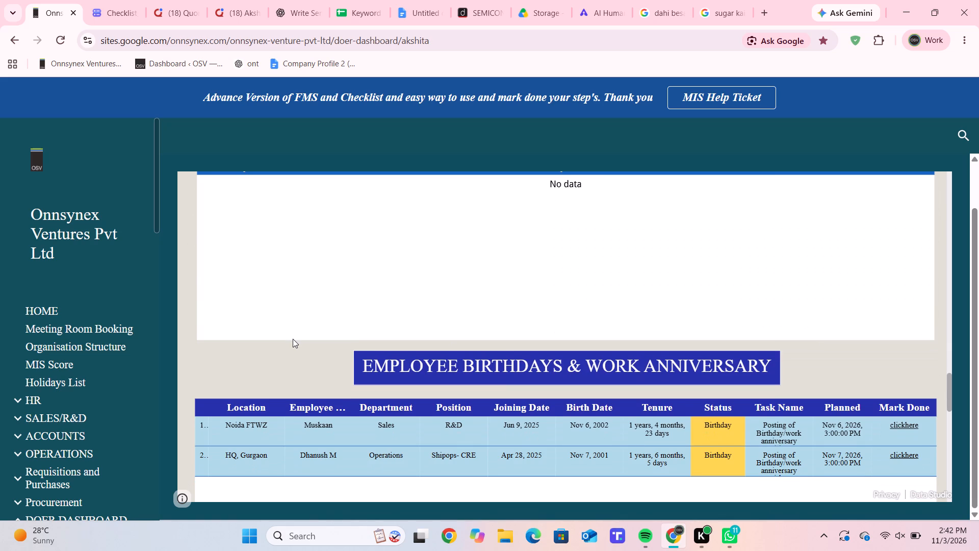
scroll(295, 373, "down", 6)
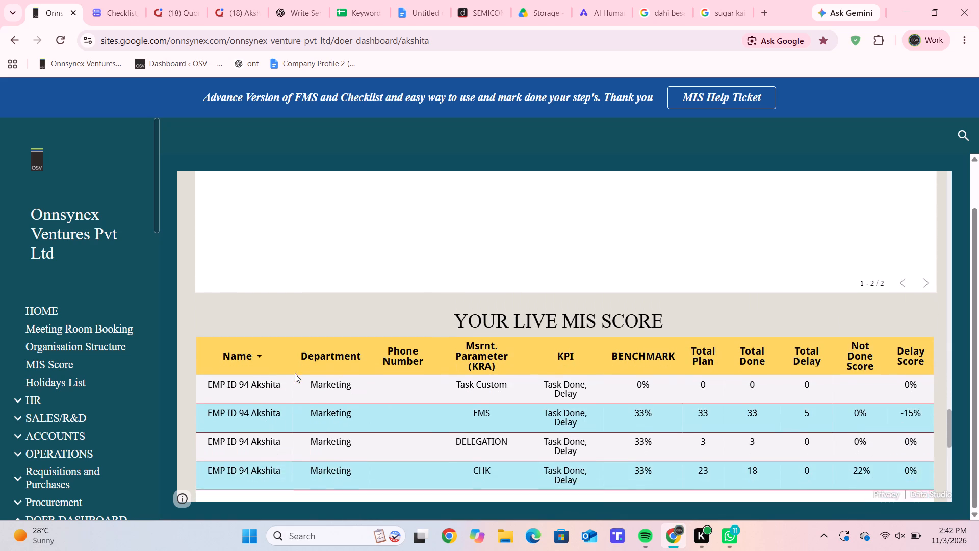
scroll(310, 334, "down", 5)
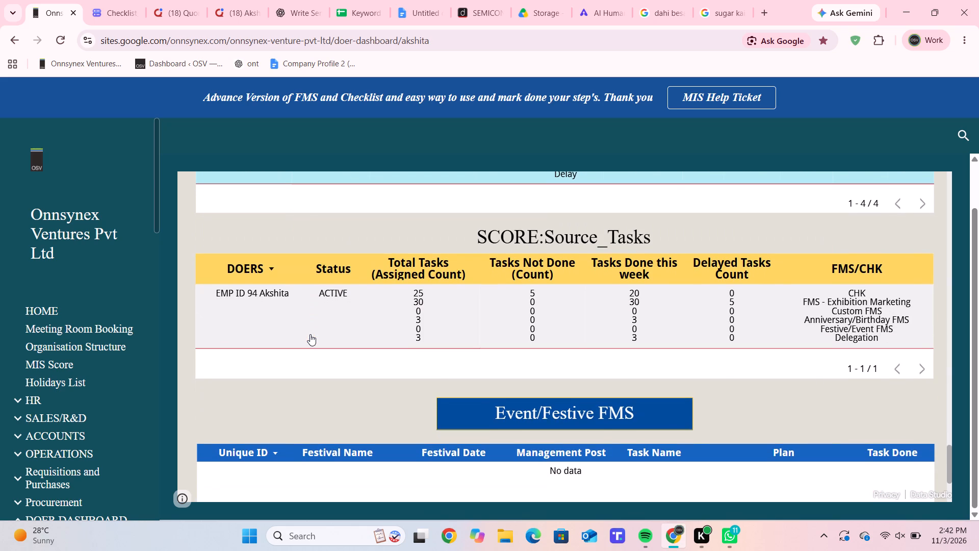
scroll(310, 334, "down", 4)
scroll(231, 462, "down", 9)
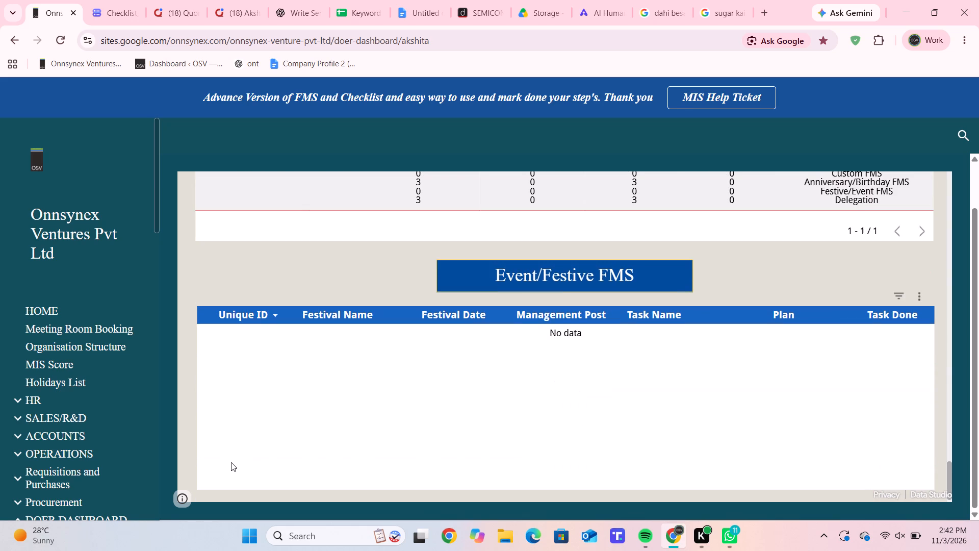
scroll(265, 310, "up", 7)
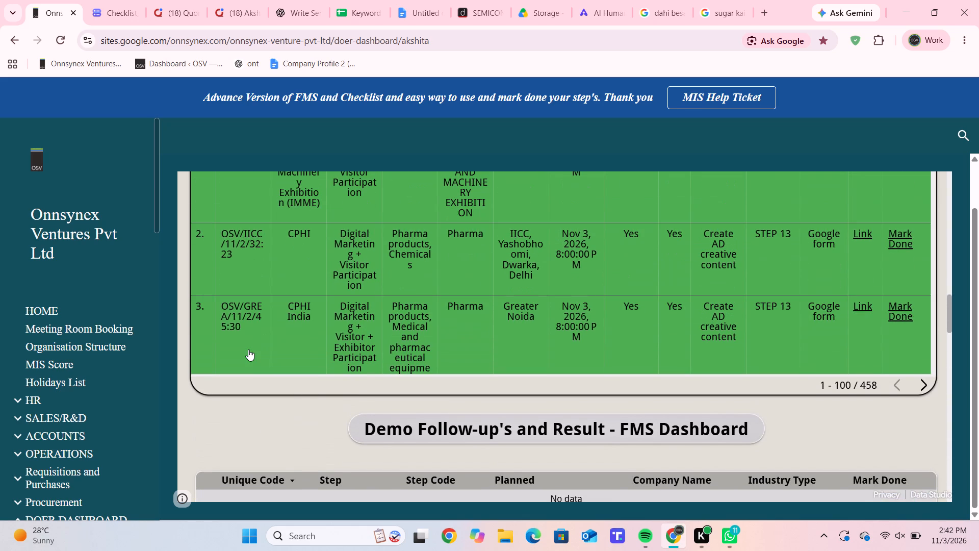
scroll(248, 349, "up", 7)
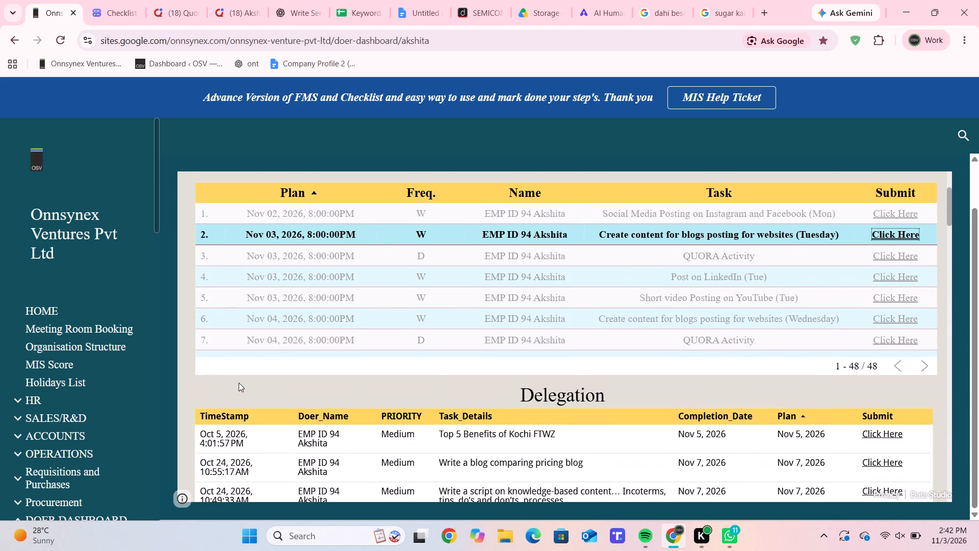
scroll(230, 431, "up", 7)
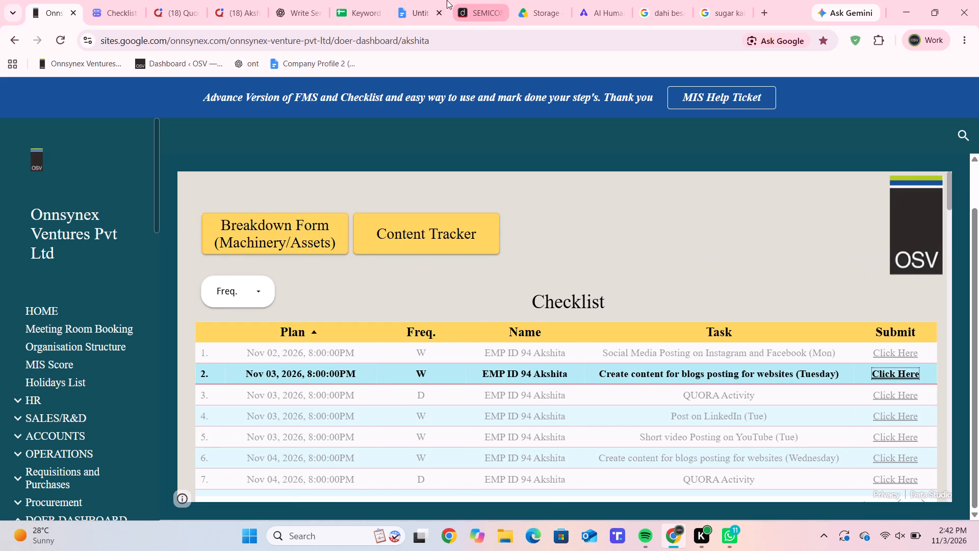
Copy the entire content of the Semicon India 2.0 blog document.
left_click(403, 0)
key("ctrl+a")
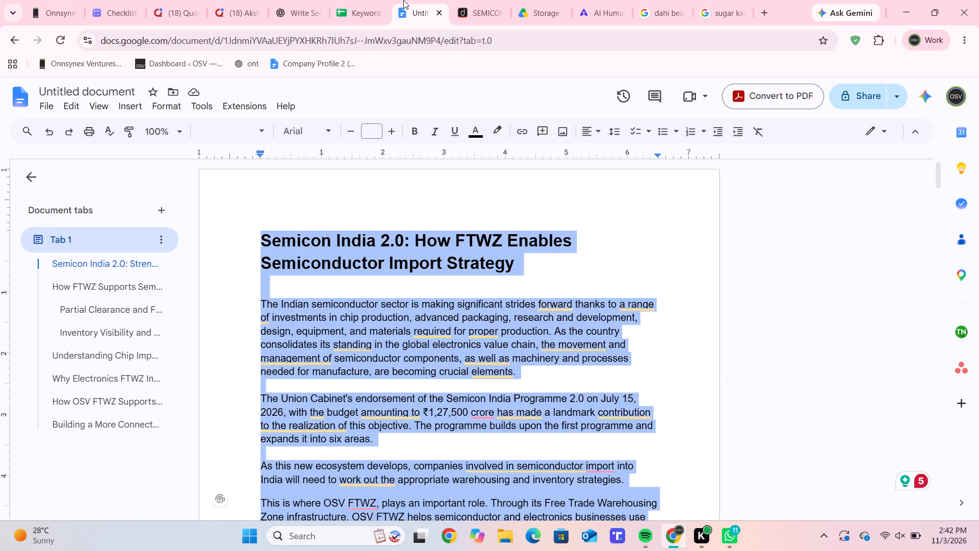
key("ctrl+c")
Open the OSV FTWZ WordPress dashboard in a new browser tab and start a new blank post.
left_click(759, 2)
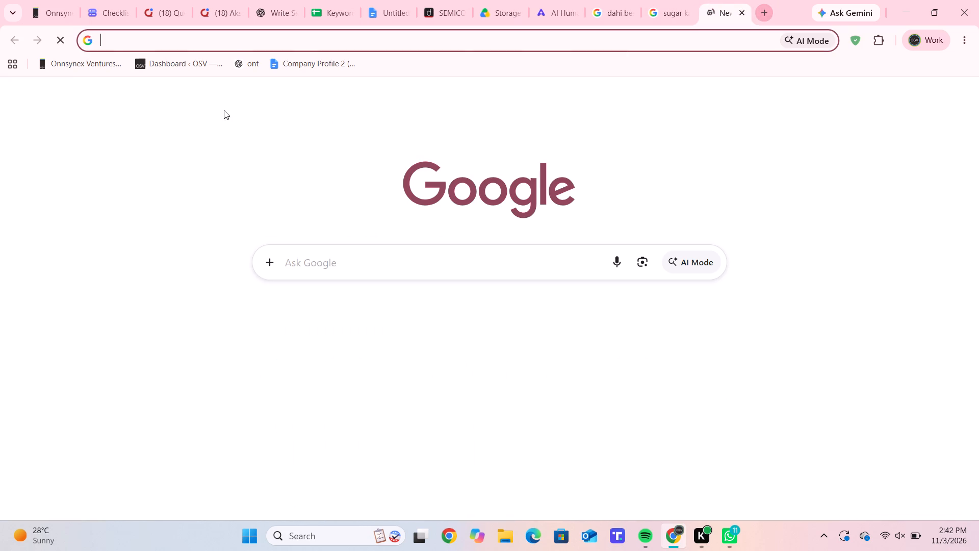
left_click(201, 67)
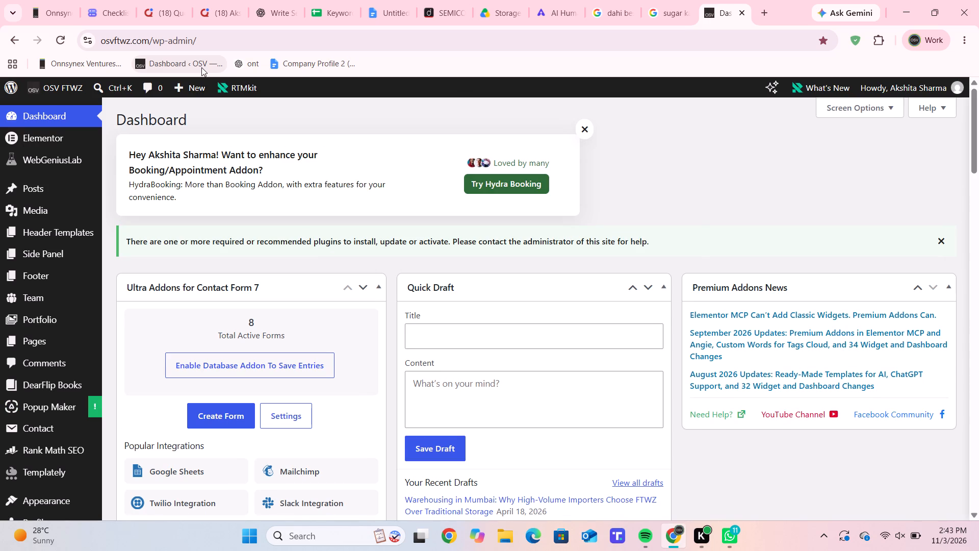
left_click(44, 187)
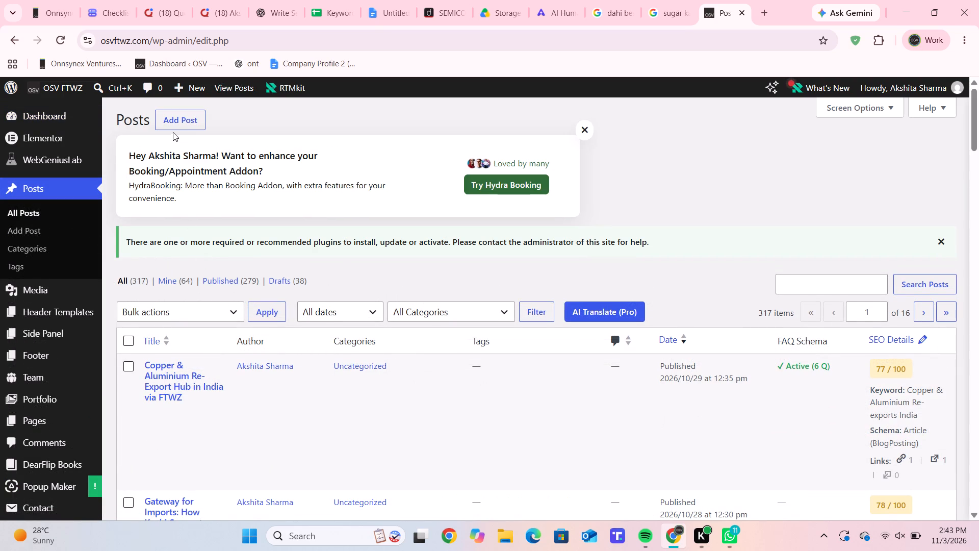
left_click(165, 123)
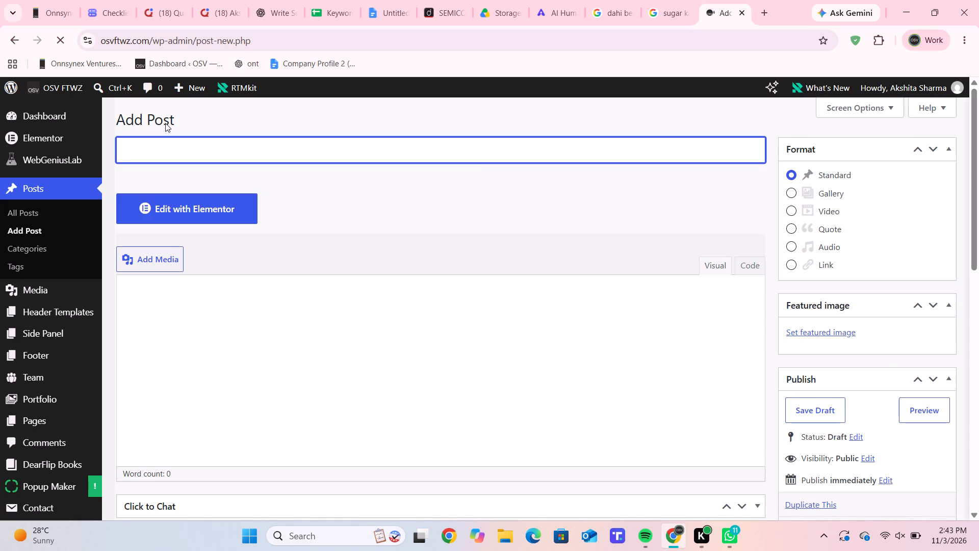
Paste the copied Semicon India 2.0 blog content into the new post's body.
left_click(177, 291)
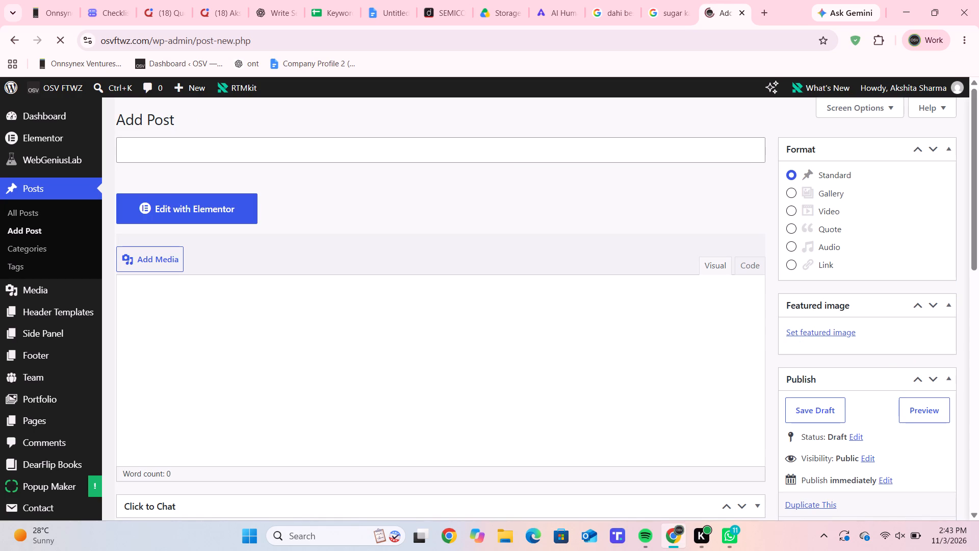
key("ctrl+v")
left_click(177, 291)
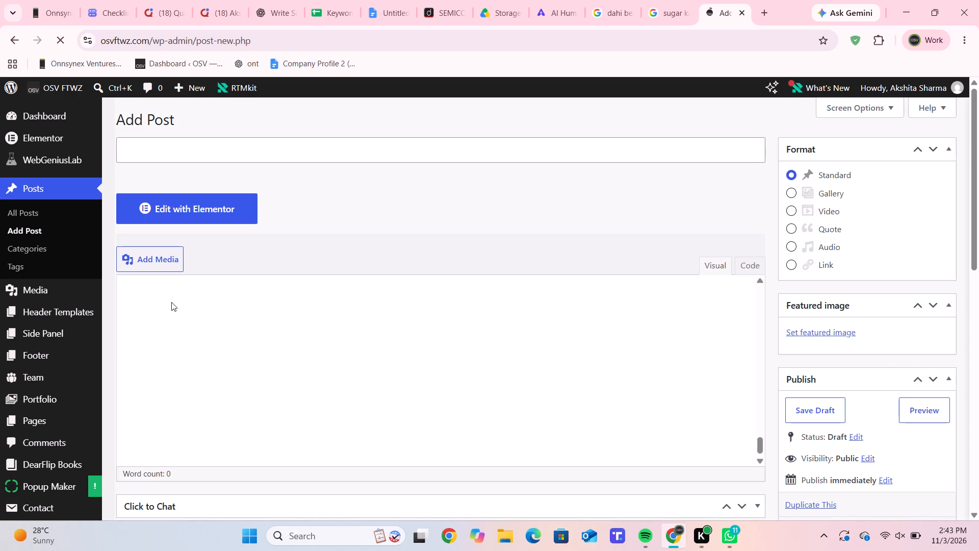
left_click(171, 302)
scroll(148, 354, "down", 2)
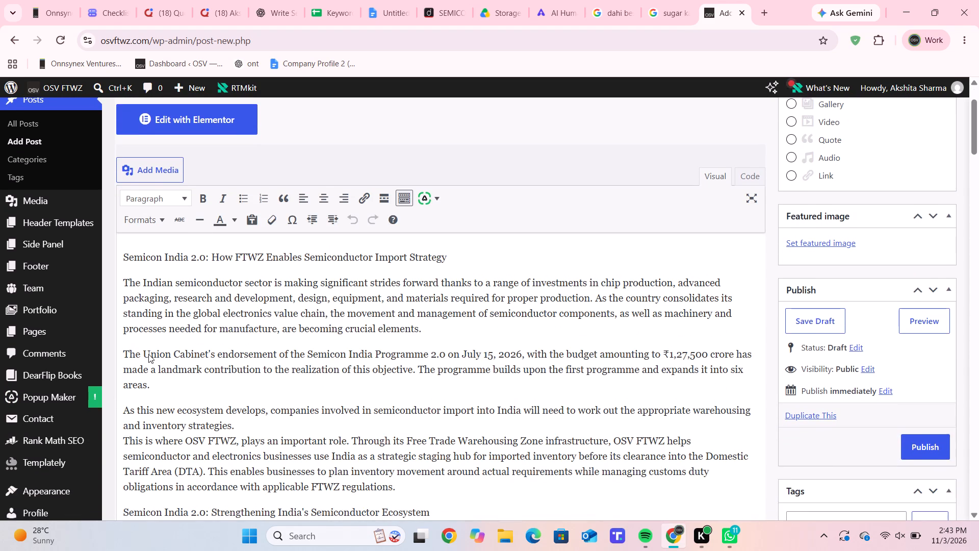
Clear the unformatted text from the post body and paste the copied blog content in again.
key("ctrl+z")
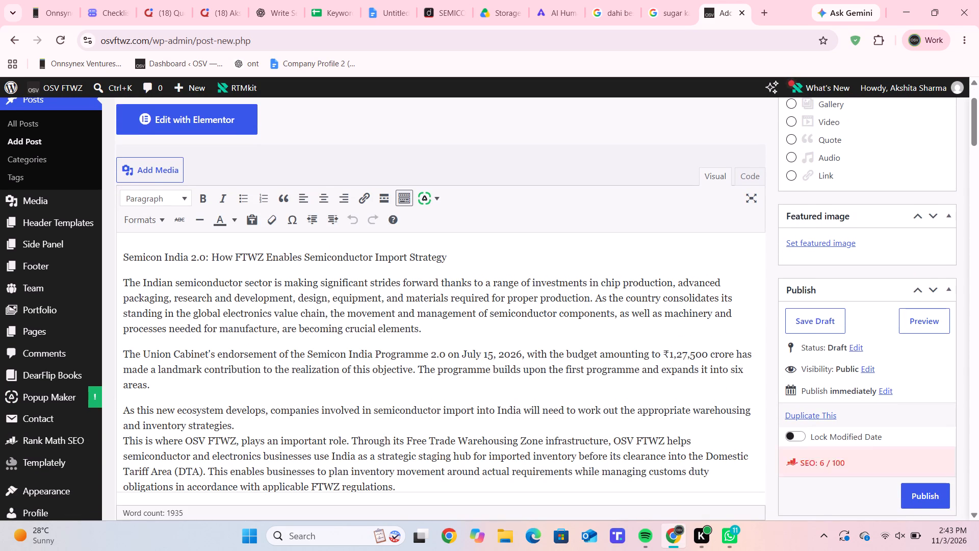
key("ctrl+a")
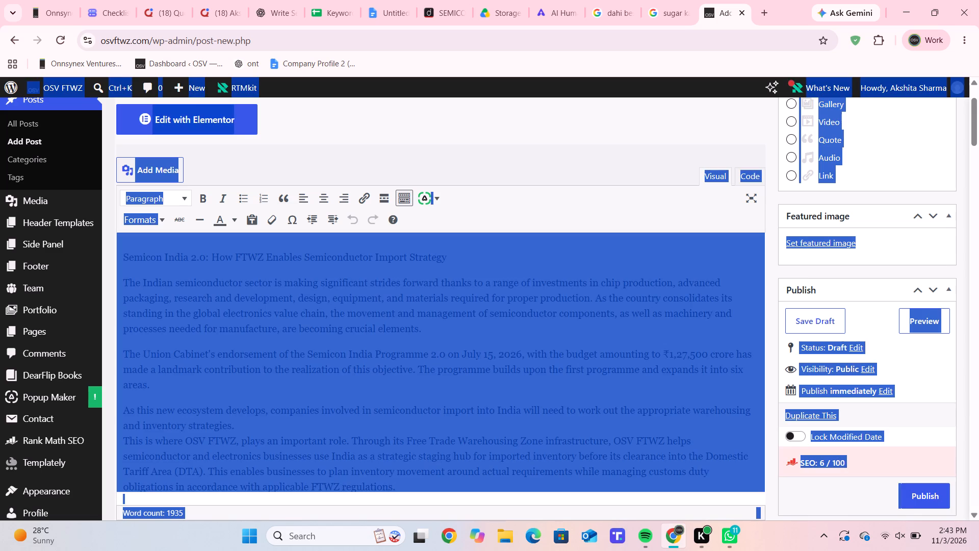
key("BackSpace")
left_click(221, 299)
key("ctrl+a")
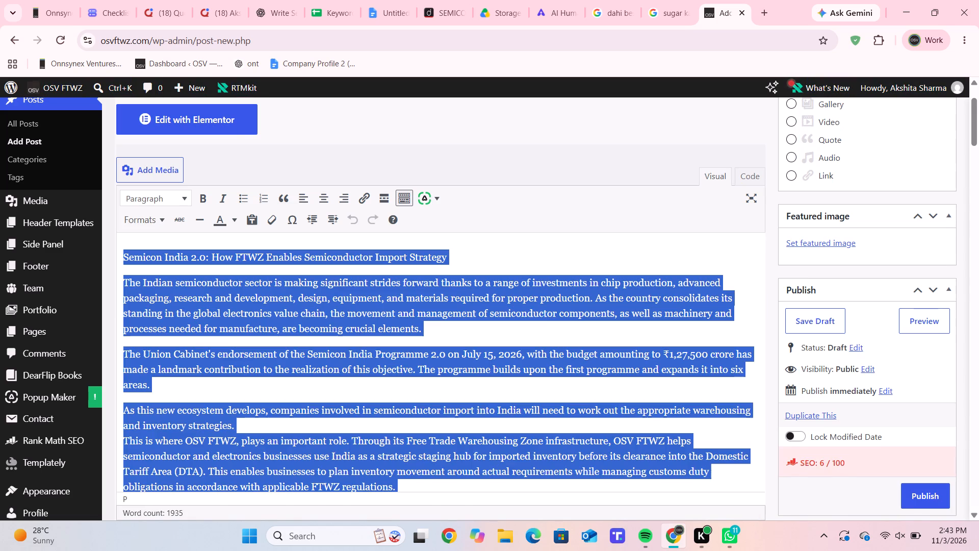
key("BackSpace")
key("ctrl+v")
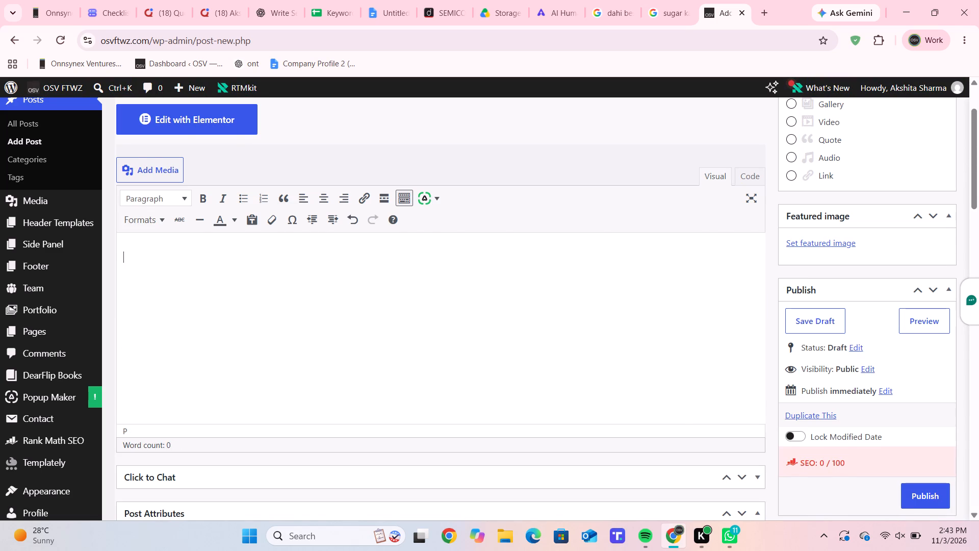
Copy the body's opening heading into the post title: "Semicon India 2.0: How FTWZ Enables Semiconductor Import Strategy".
scroll(212, 271, "up", 18)
scroll(212, 271, "up", 6)
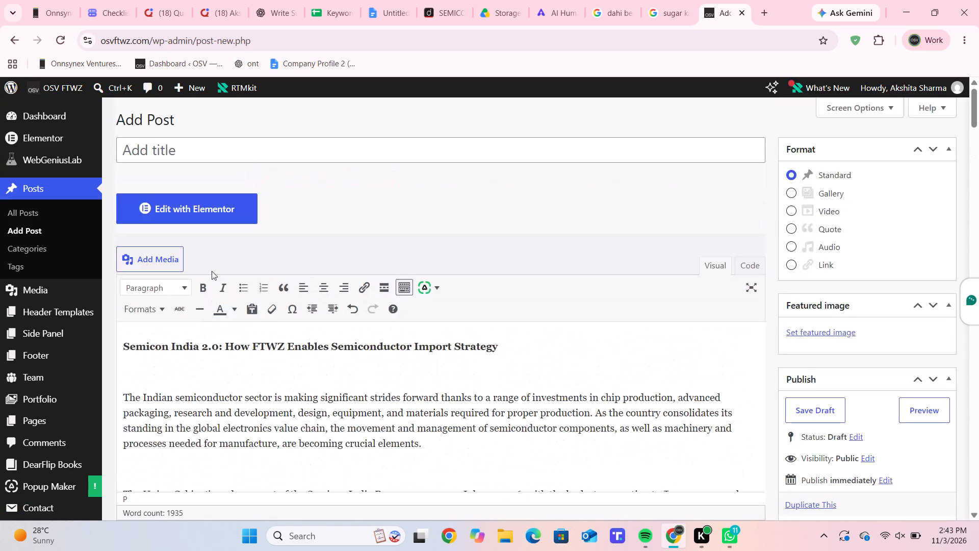
left_click_drag(538, 364, 105, 336)
key("ctrl+c")
left_click(194, 154)
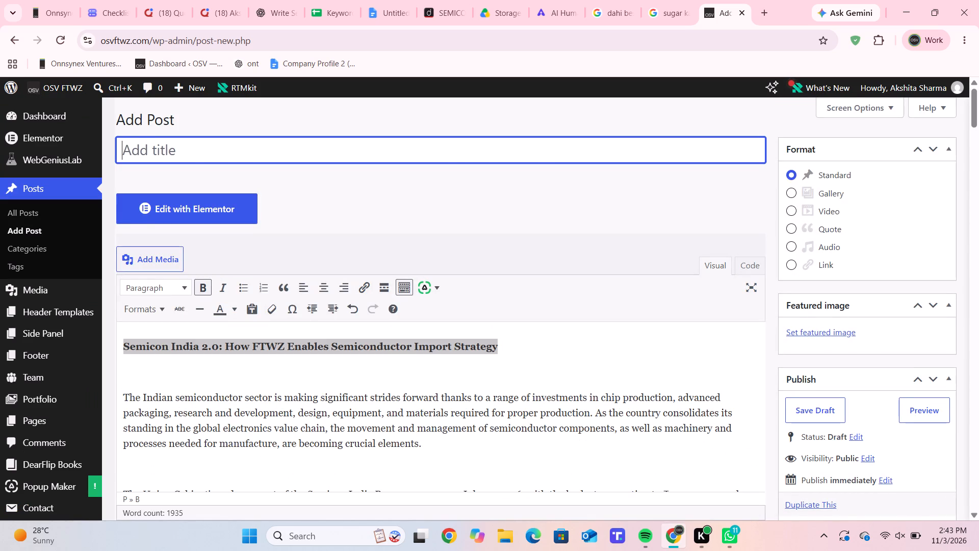
key("ctrl+v")
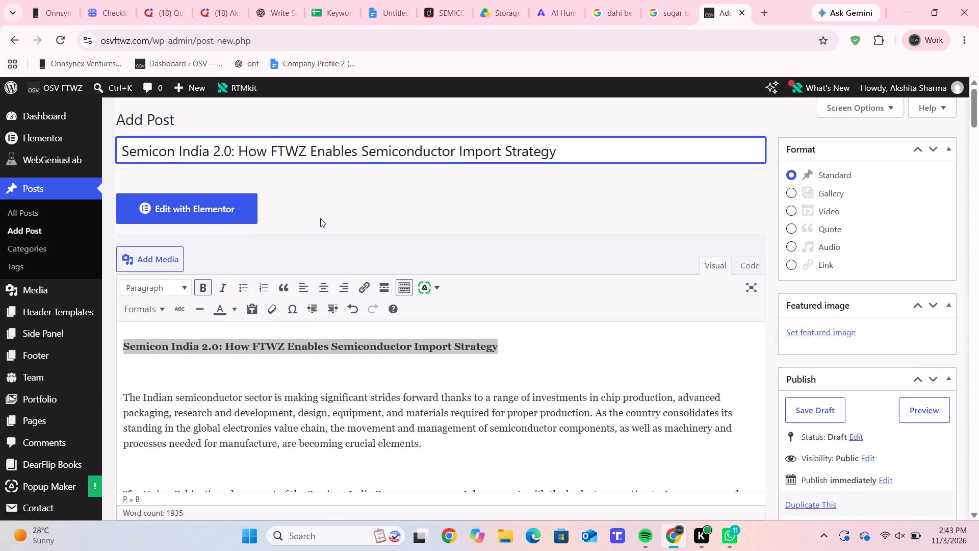
Delete the duplicate heading and the blank line under it from the start of the post body.
left_click(479, 347)
left_click_drag(505, 356, 511, 340)
left_click_drag(511, 340, 502, 355)
left_click(502, 355)
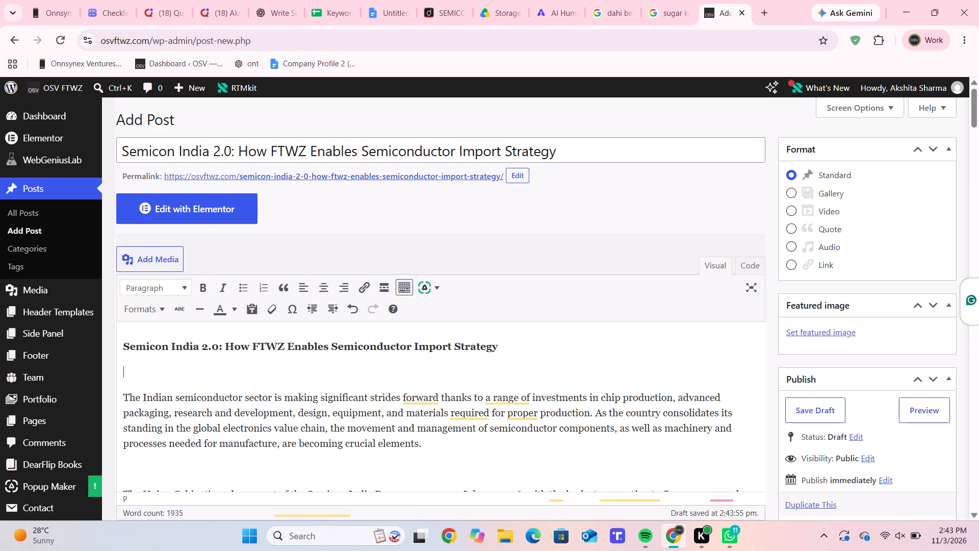
left_click_drag(502, 355, 97, 342)
key("BackSpace")
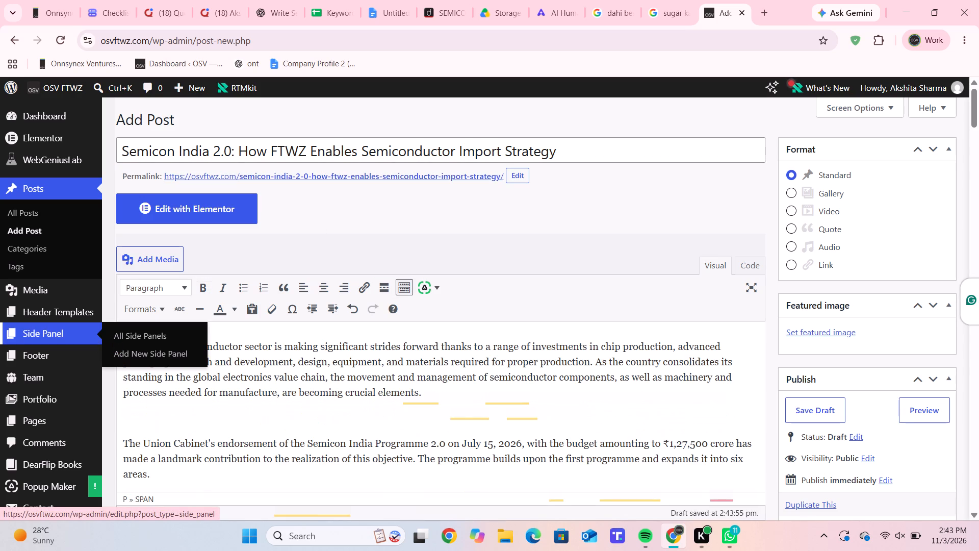
Join the "The Union Cabinet's endorsement" paragraph to the end of the opening paragraph, separated by a space.
key("Down")
key("Down")
key("Down")
key("Down")
key("BackSpace")
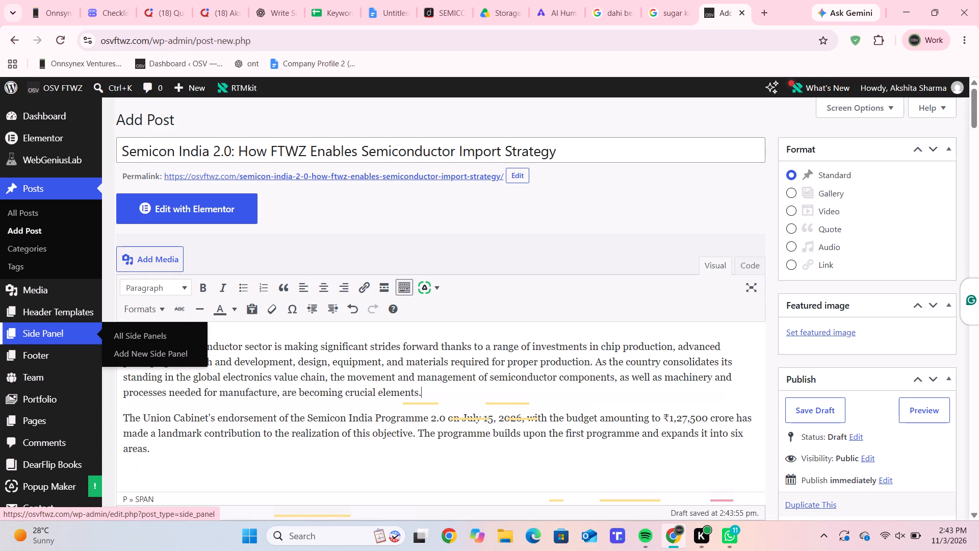
key("Down")
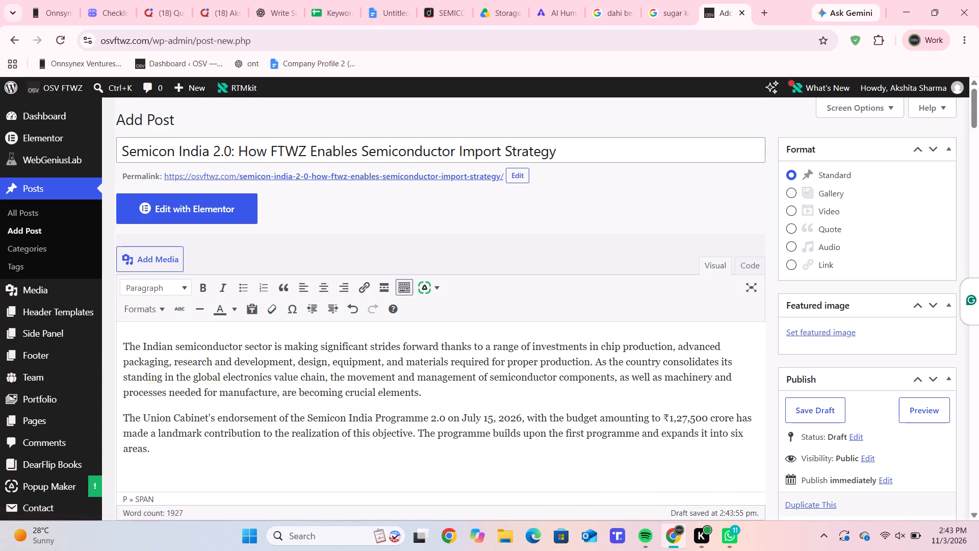
left_click(125, 422)
key("BackSpace")
key("space")
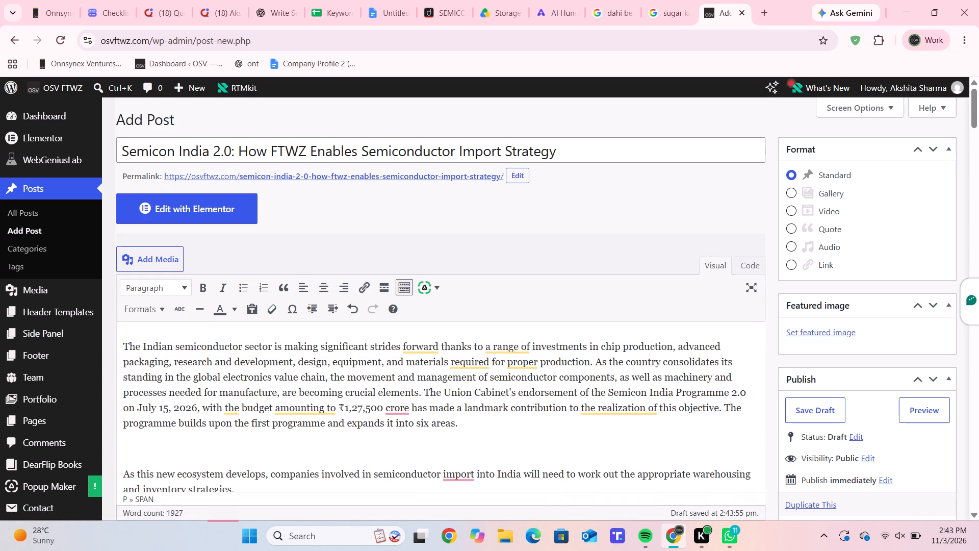
Join the "As this new ecosystem develops" and "This is where OSV FTWZ" paragraphs onto the introduction, separated by spaces.
left_click(119, 478)
key("BackSpace")
key("BackSpace")
key("space")
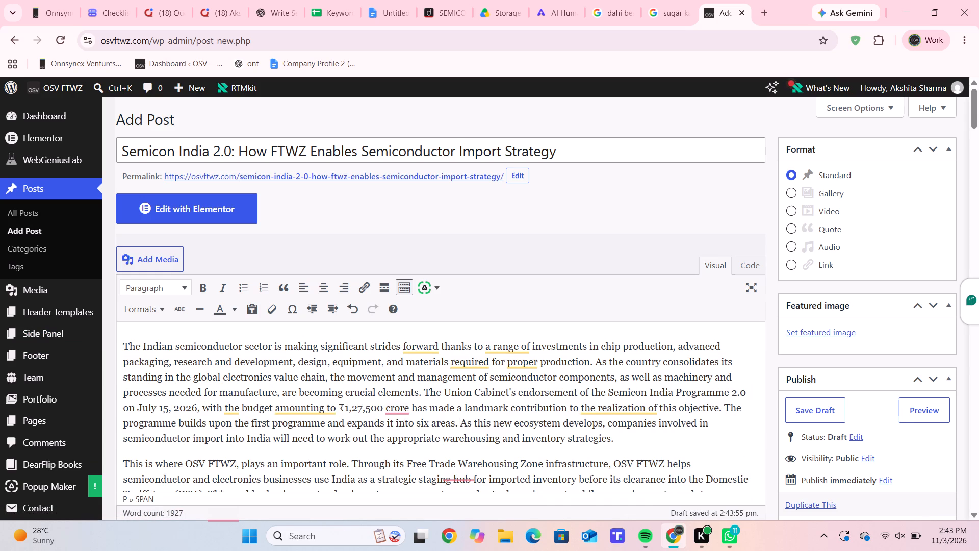
scroll(184, 523, "down", 1)
scroll(196, 434, "down", 1)
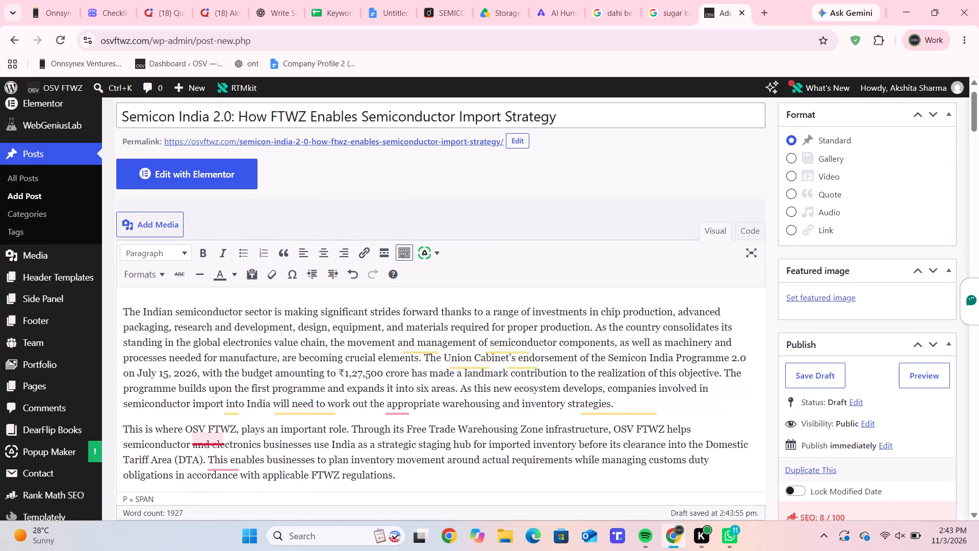
left_click(122, 412)
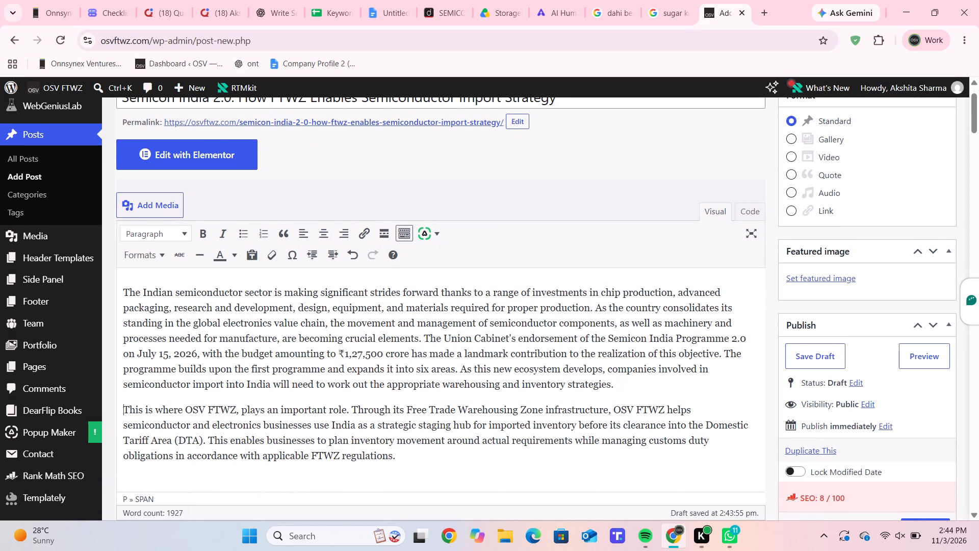
key("BackSpace")
key("space")
Remove the blank lines above the "Strengthening India's Semiconductor Ecosystem" heading and before the Chip Design bullet list.
scroll(122, 412, "down", 1)
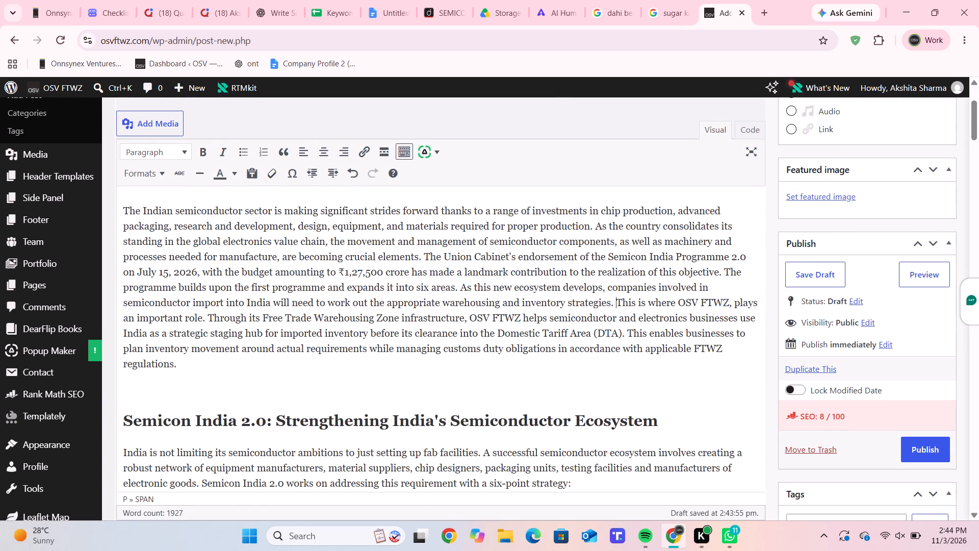
left_click(139, 387)
key("BackSpace")
scroll(351, 406, "down", 1)
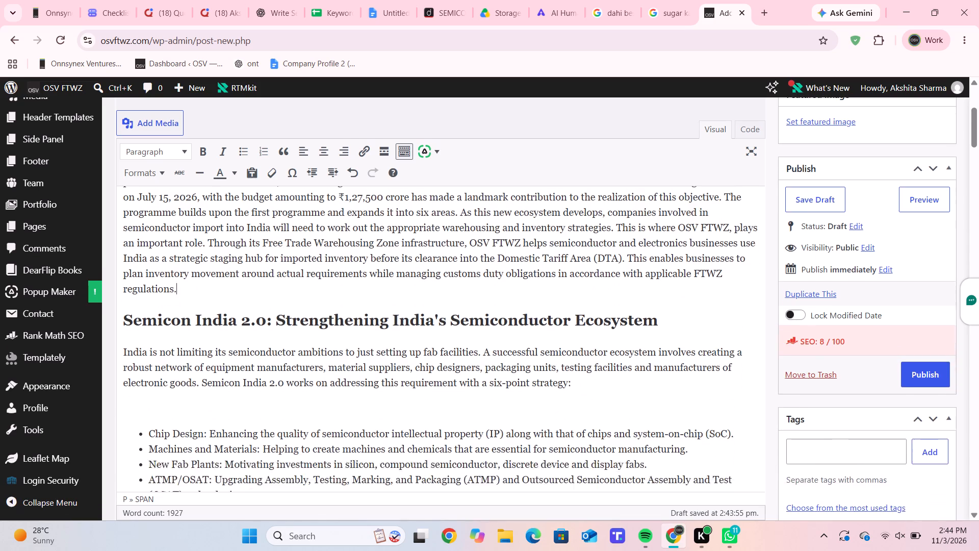
scroll(351, 406, "down", 1)
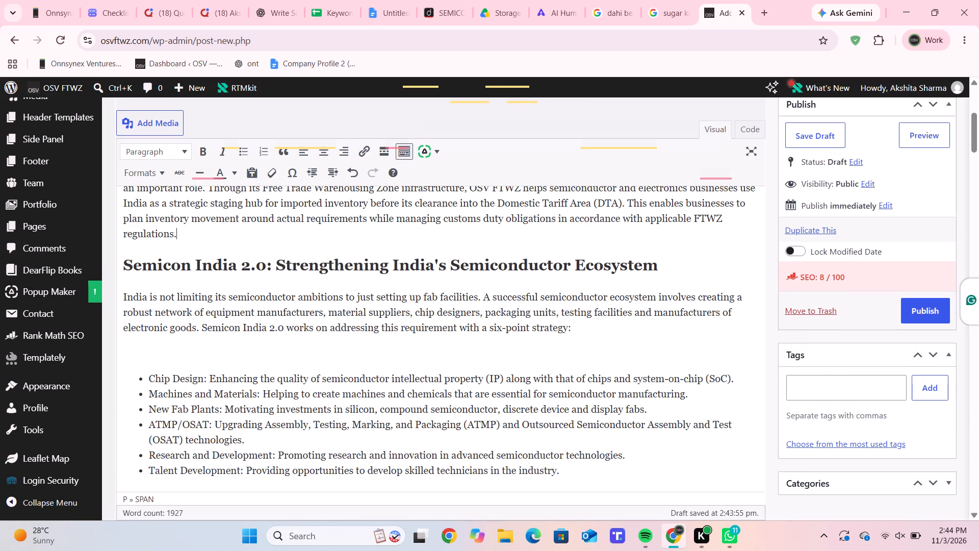
left_click(343, 355)
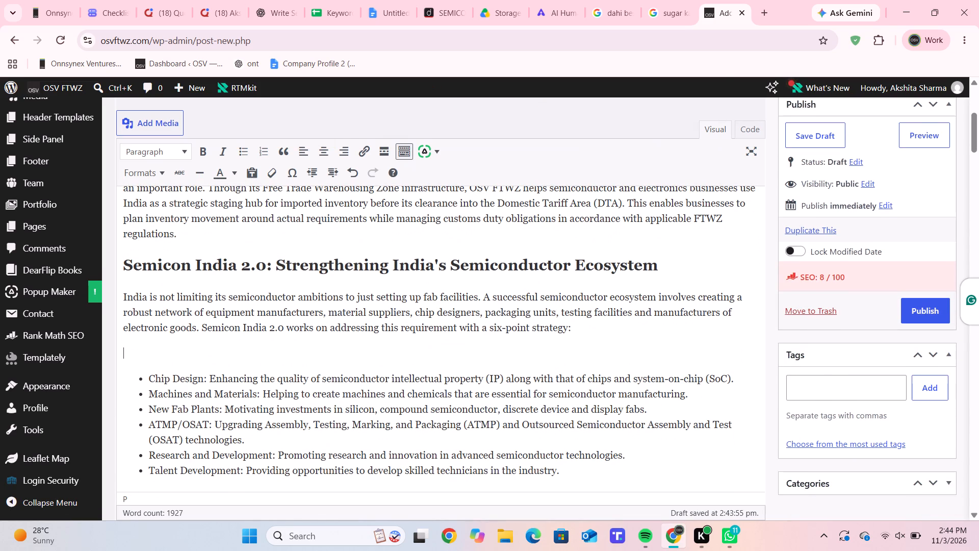
key("BackSpace")
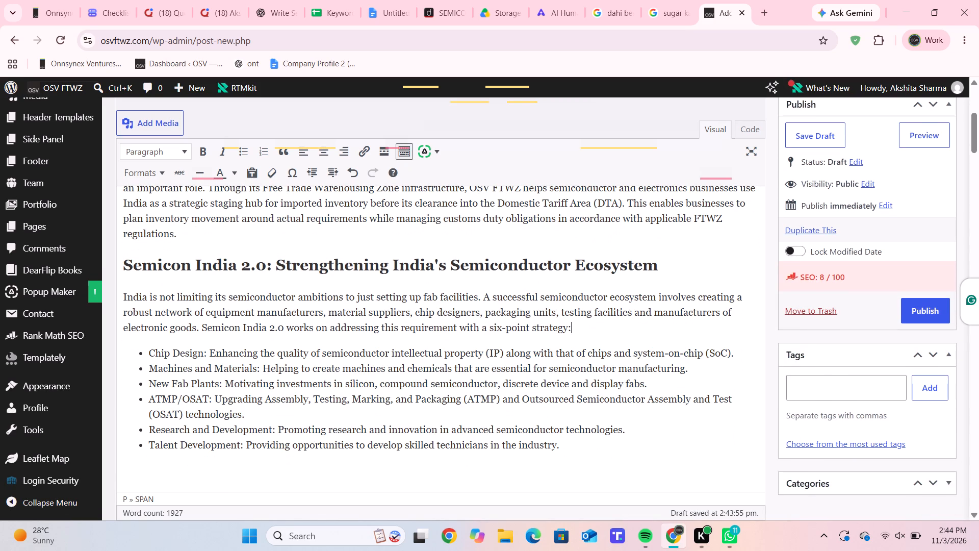
Remove the blank lines after the Talent Development bullet, above "How FTWZ Supports Semiconductor Import India", and before the Customs Duty Deferment bullet.
scroll(343, 355, "down", 3)
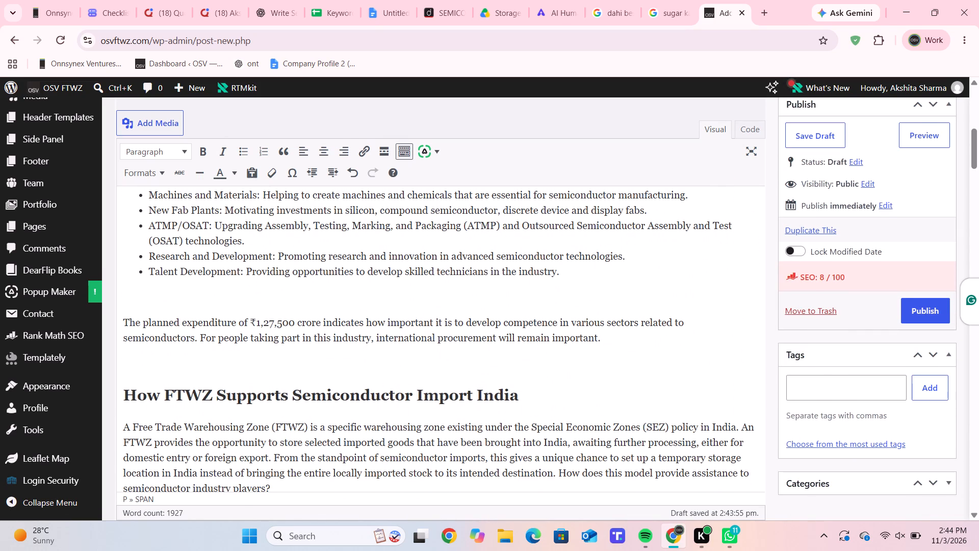
left_click(274, 305)
key("BackSpace")
scroll(274, 305, "down", 1)
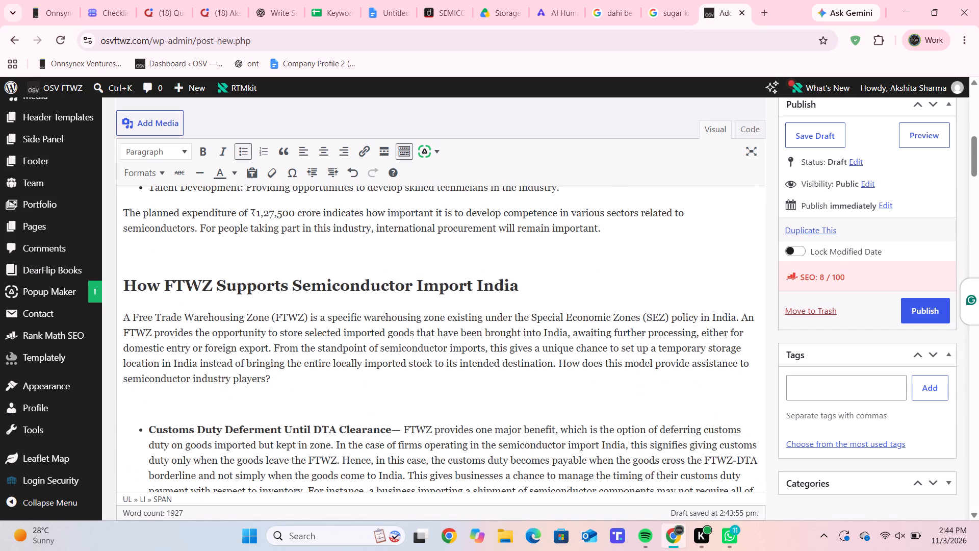
left_click(279, 253)
key("BackSpace")
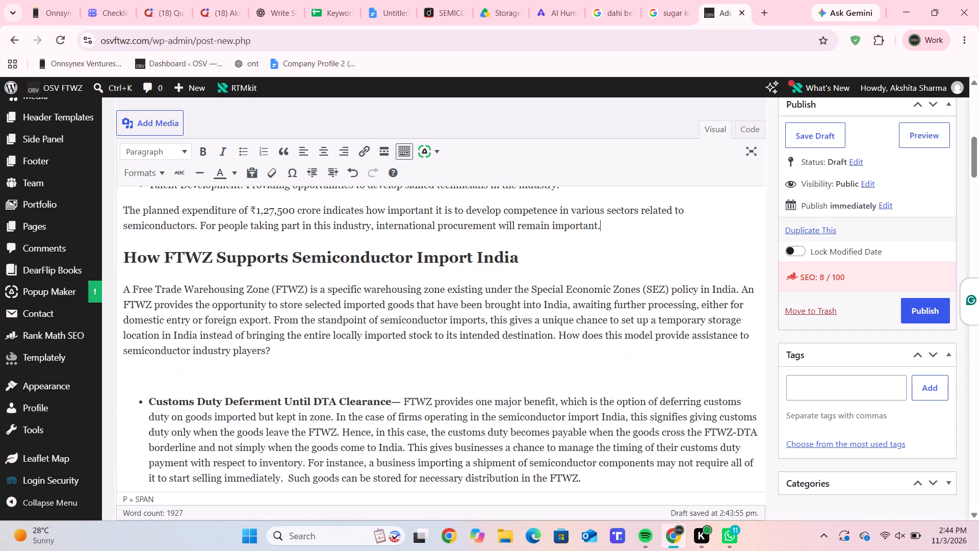
left_click(240, 361)
key("BackSpace")
Remove the blank line between the Inventory Custody and Partial Clearance bullets.
scroll(240, 361, "down", 1)
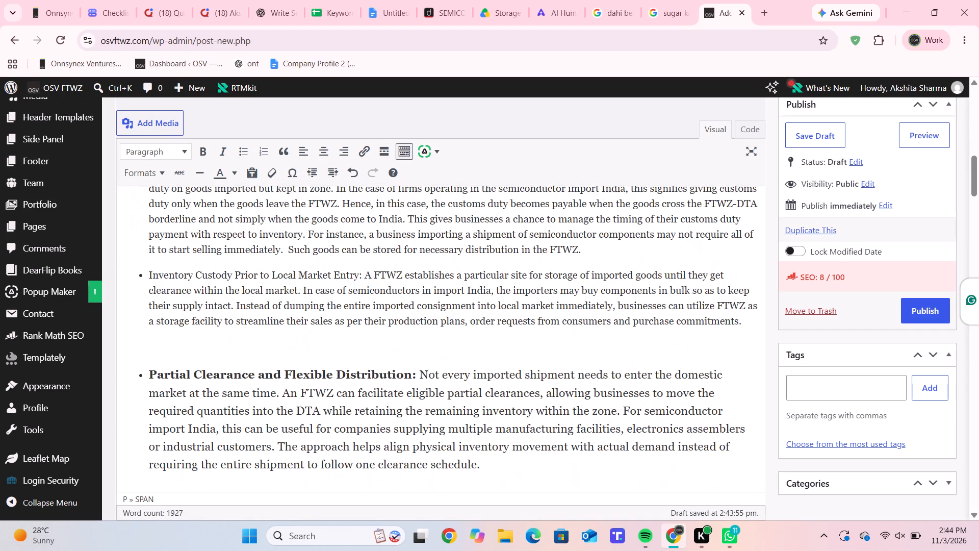
scroll(240, 361, "down", 2)
left_click(267, 240)
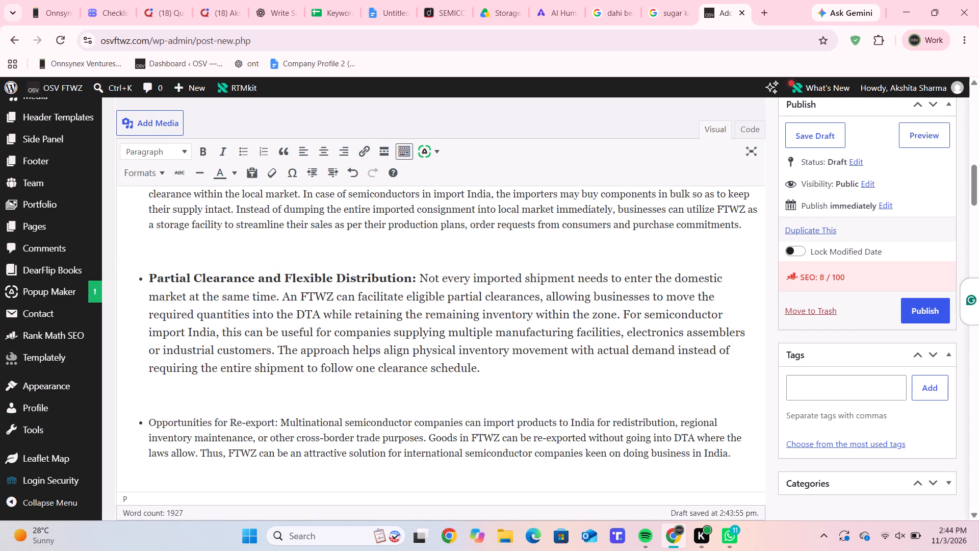
key("BackSpace")
scroll(267, 240, "right", 1)
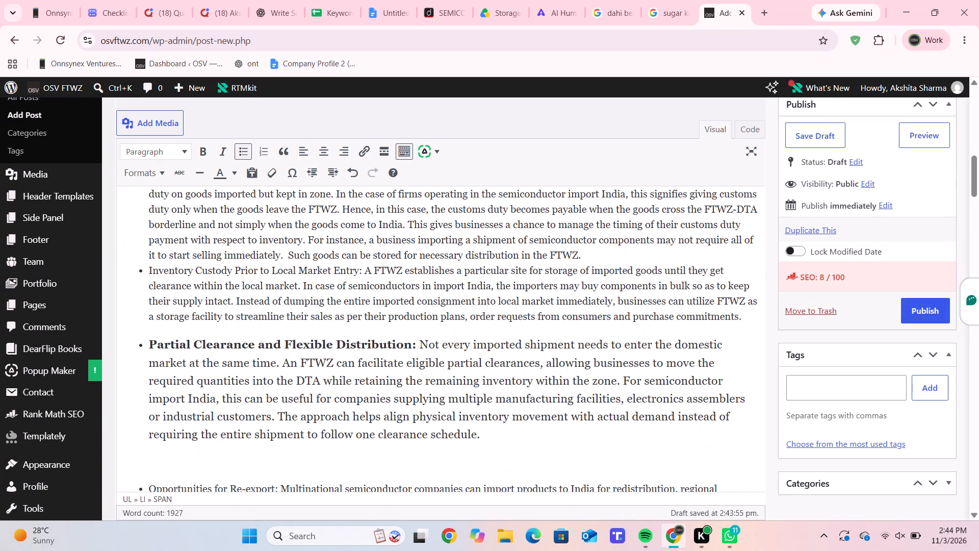
Add a line break at the end of the Customs Duty Deferment bullet to space it from the Inventory Custody bullet.
left_click(579, 251)
key("Right")
key("shift+Return")
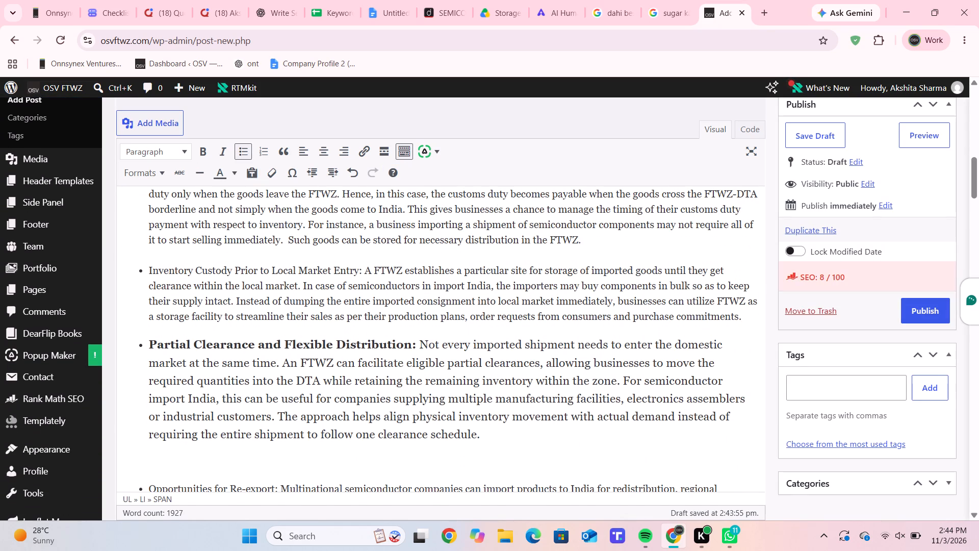
Change the "Partial Clearance and Flexible Distribution" bullet text to the Paragraph style.
scroll(579, 251, "down", 2)
scroll(546, 265, "up", 1)
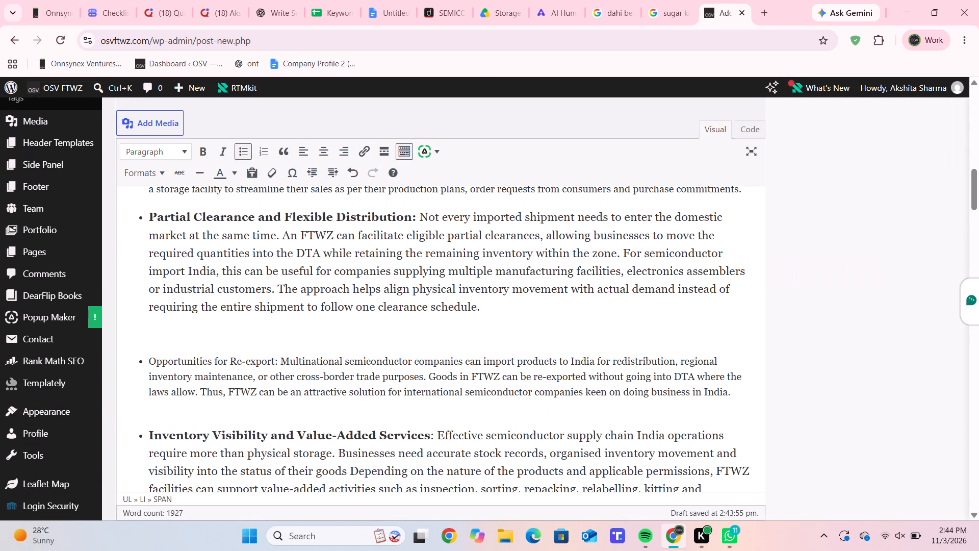
left_click_drag(482, 308, 122, 217)
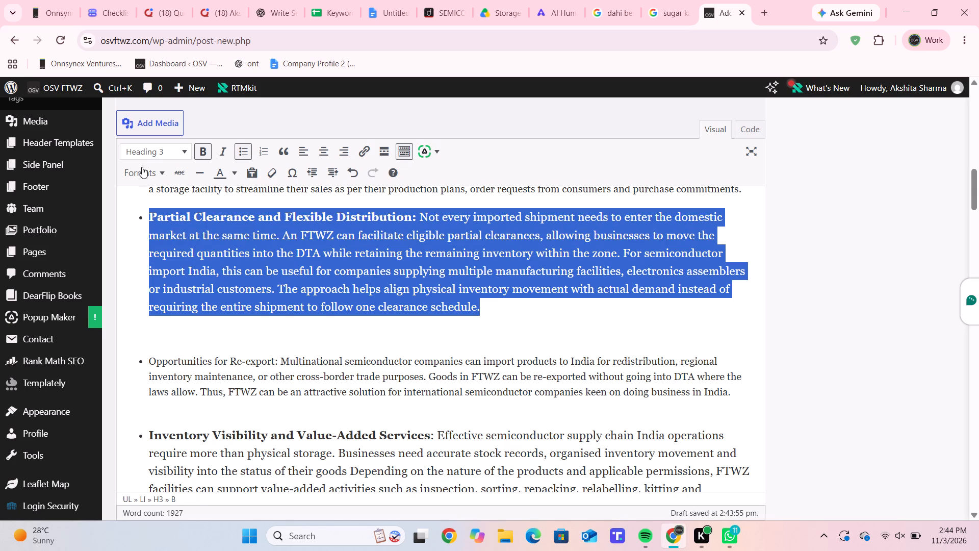
left_click(145, 159)
left_click(151, 173)
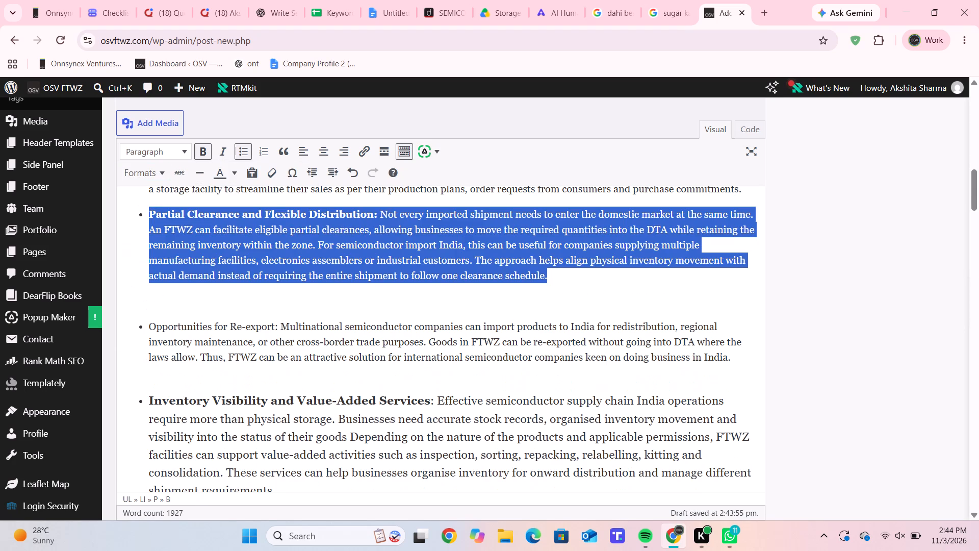
Remove the blank lines directly before and after the "Opportunities for Re-export" bullet.
left_click(158, 285)
left_click(160, 303)
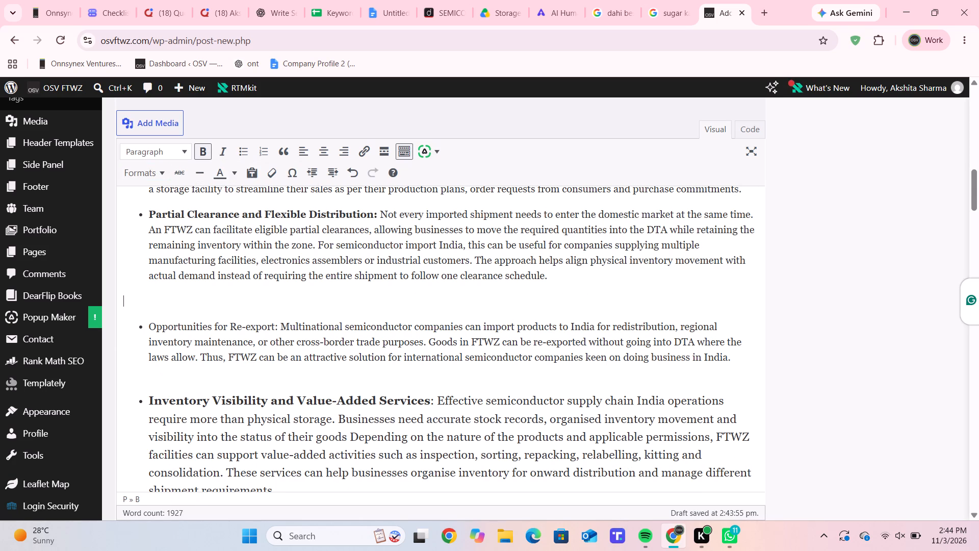
key("BackSpace")
scroll(160, 303, "down", 1)
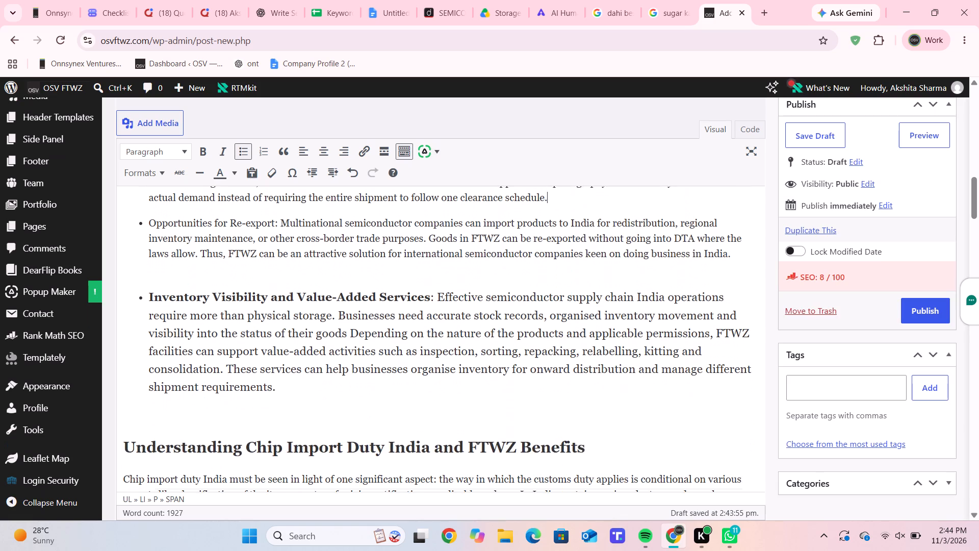
scroll(160, 303, "down", 1)
scroll(163, 308, "up", 1)
left_click(151, 288)
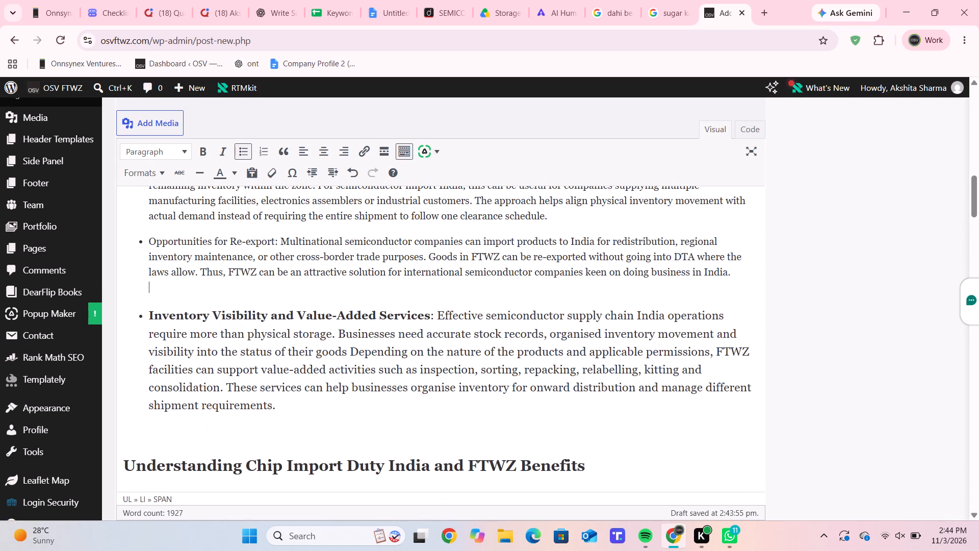
key("BackSpace")
Change the "Inventory Visibility and Value-Added Services" bullet text to the Paragraph style.
left_click_drag(318, 392, 301, 387)
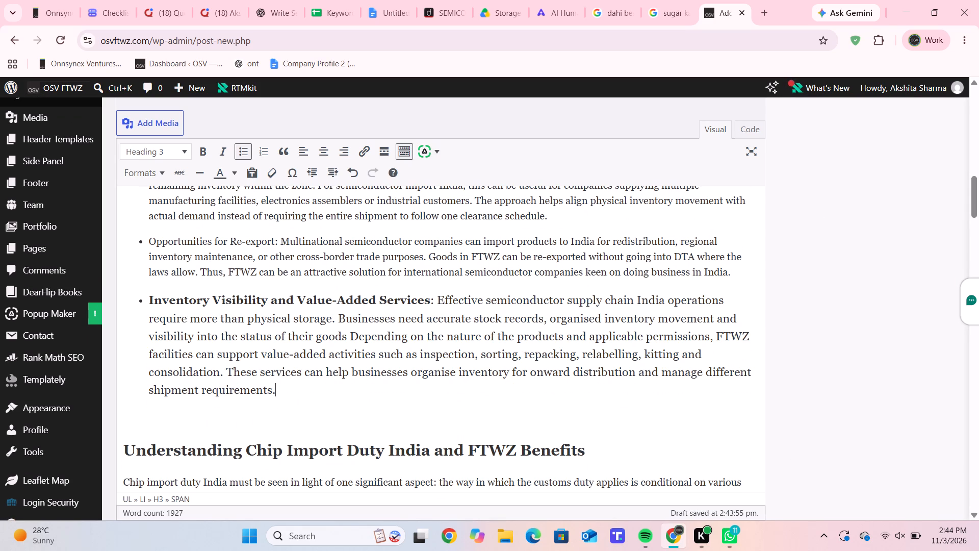
left_click_drag(301, 387, 141, 295)
left_click(166, 154)
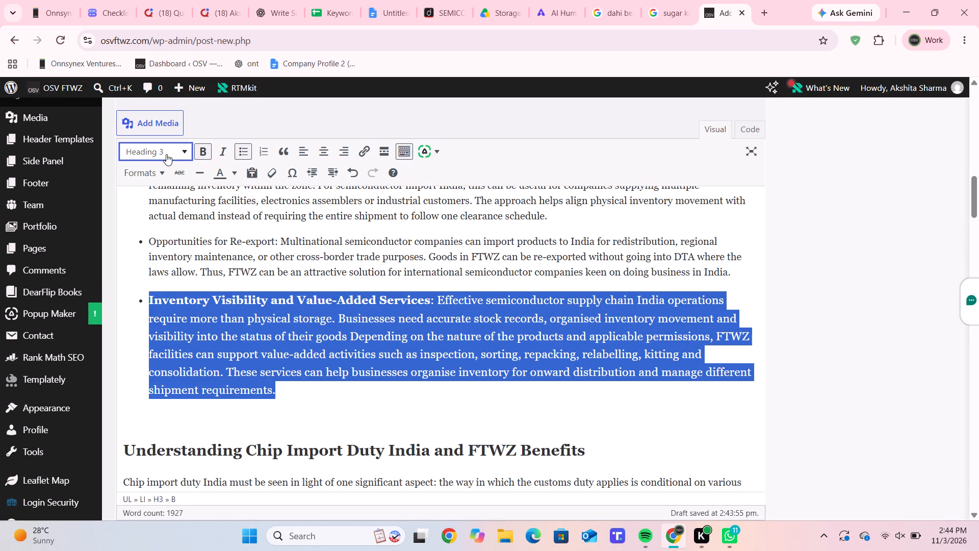
left_click(169, 167)
left_click(166, 298)
Remove the blank line above the "Understanding Chip Import Duty India and FTWZ Benefits" heading.
scroll(166, 298, "down", 1)
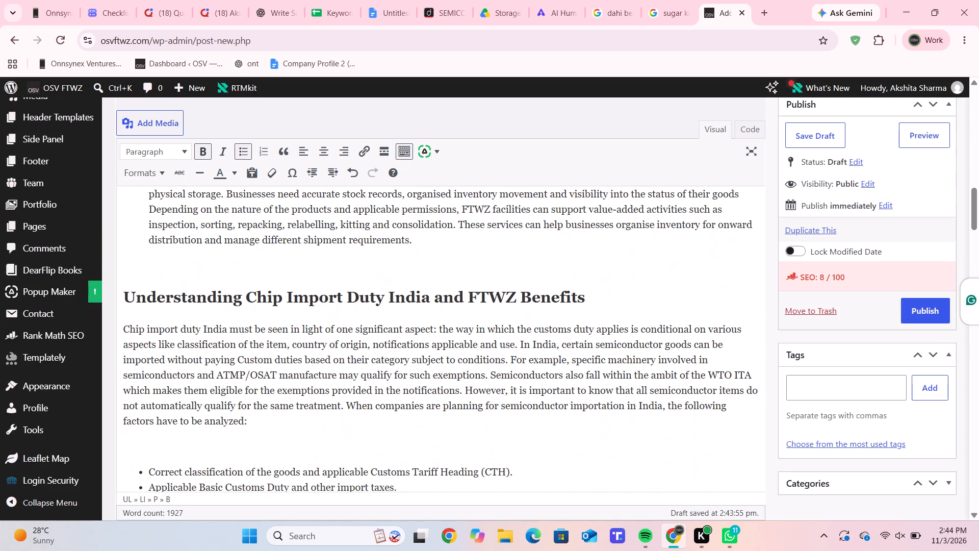
scroll(166, 298, "down", 1)
left_click(170, 265)
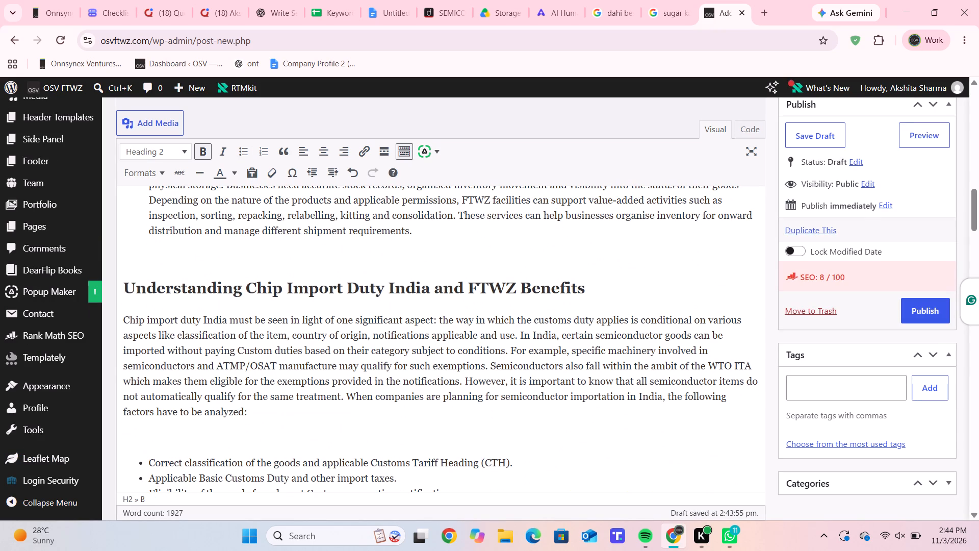
left_click(160, 257)
key("BackSpace")
Remove the blank lines before and after the bullet list of import duty factors to be analyzed.
scroll(252, 313, "down", 1)
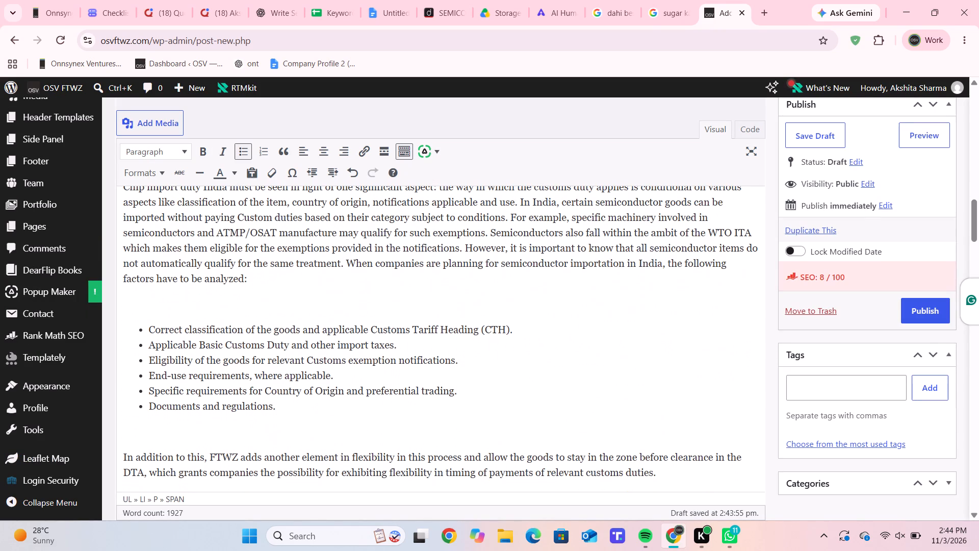
left_click(230, 303)
key("BackSpace")
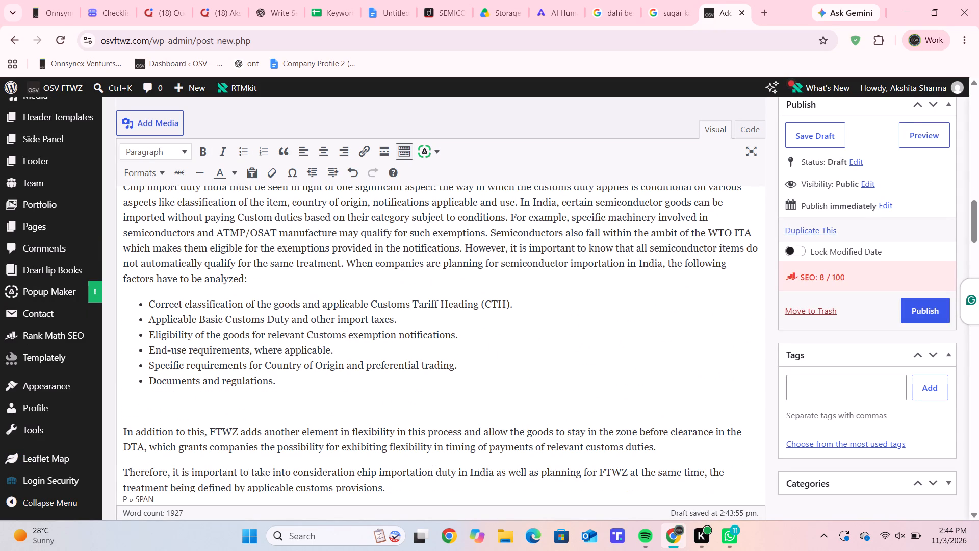
left_click(149, 403)
key("BackSpace")
Merge the "Therefore, it is important" paragraph into the one above and remove the blank line before the "Why Electronics FTWZ India" heading.
scroll(149, 403, "down", 2)
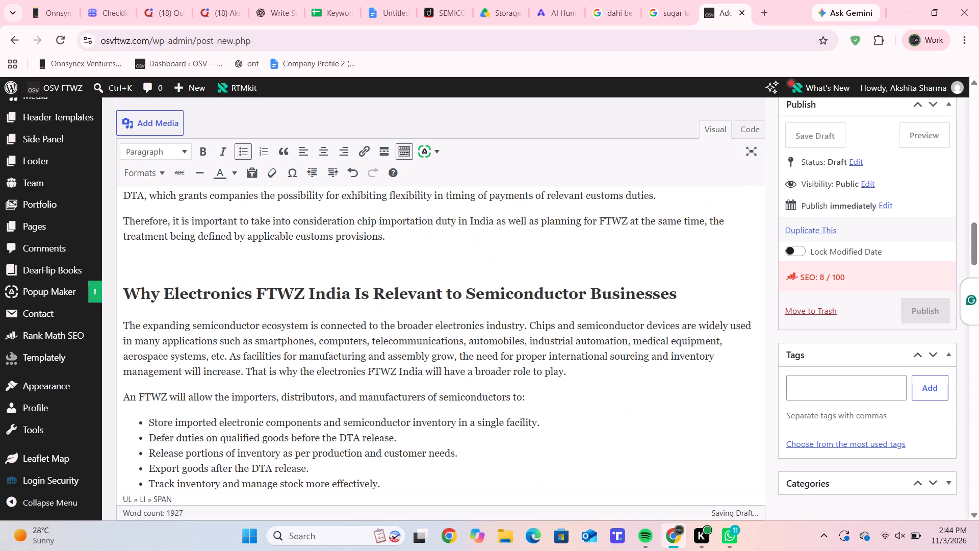
scroll(154, 271, "up", 1)
left_click(127, 252)
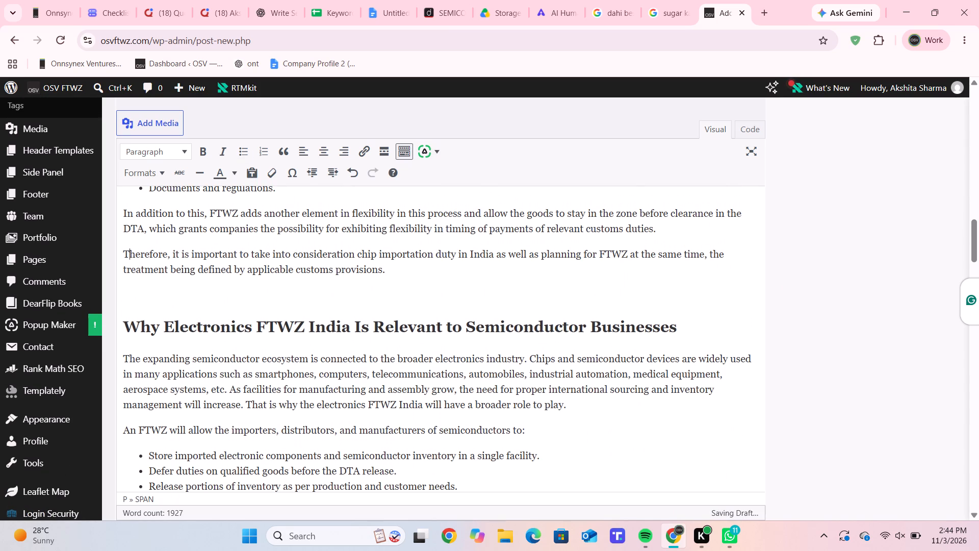
key("Left")
key("BackSpace")
key("space")
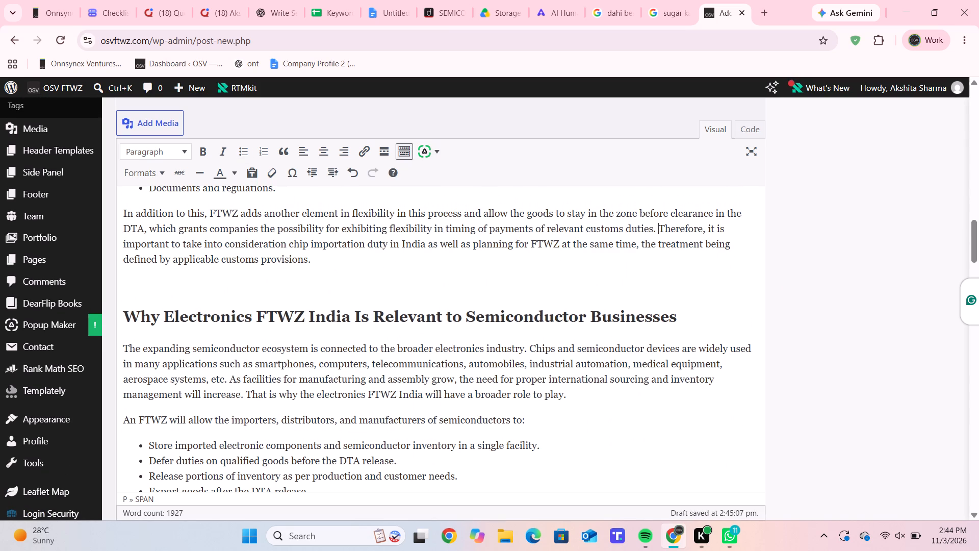
left_click(149, 290)
key("BackSpace")
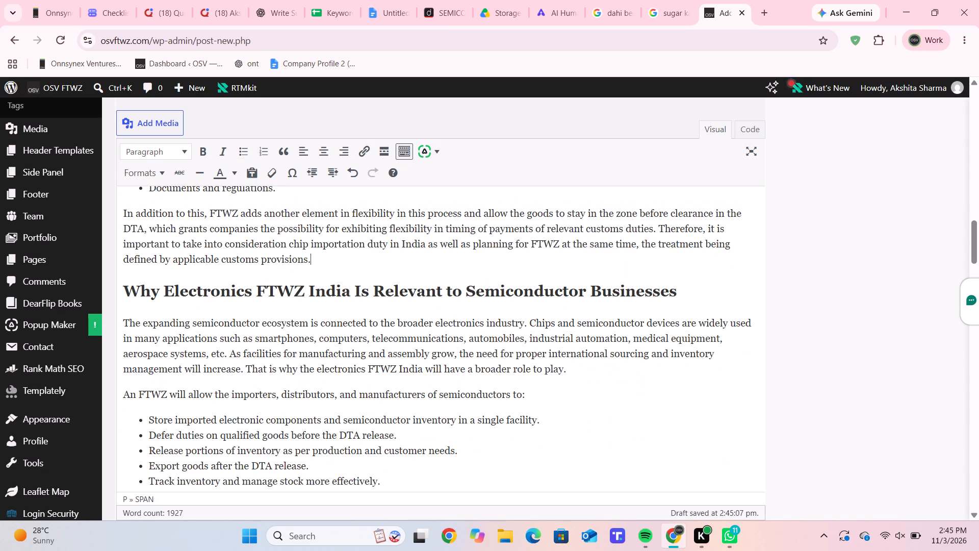
Merge the "An FTWZ will allow the importers, distributors, and manufacturers" line into the paragraph above it.
scroll(236, 323, "down", 2)
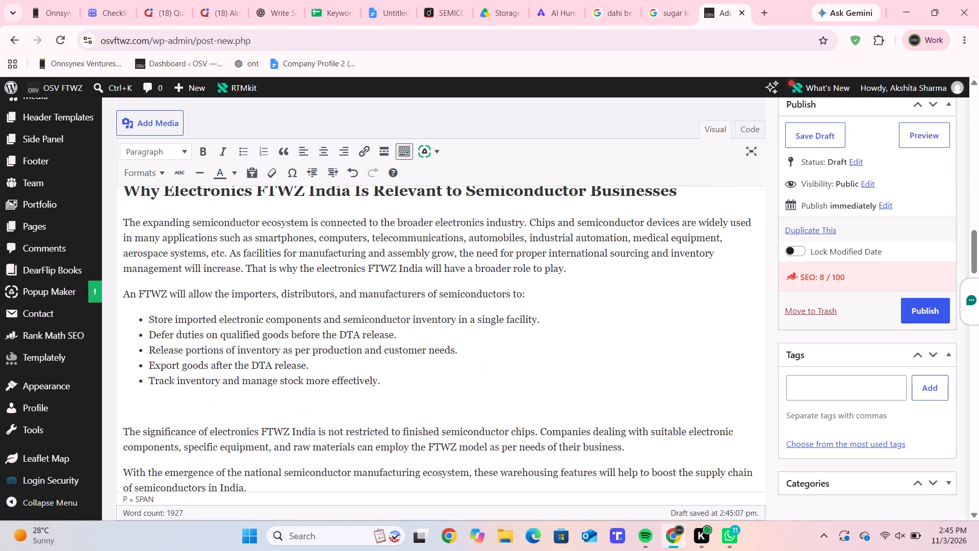
scroll(236, 323, "down", 2)
scroll(195, 238, "up", 1)
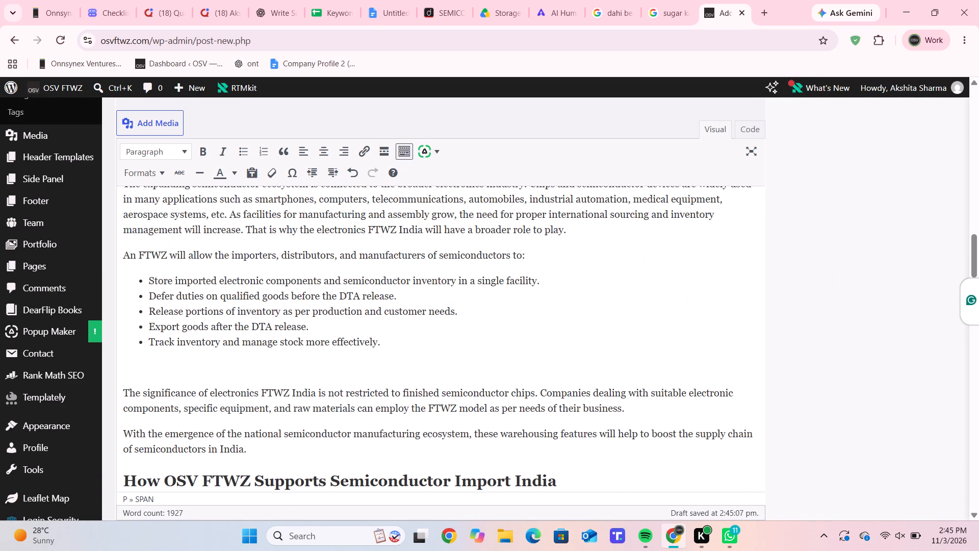
left_click(117, 252)
left_click(117, 252)
key("BackSpace")
key("space")
scroll(151, 299, "down", 1)
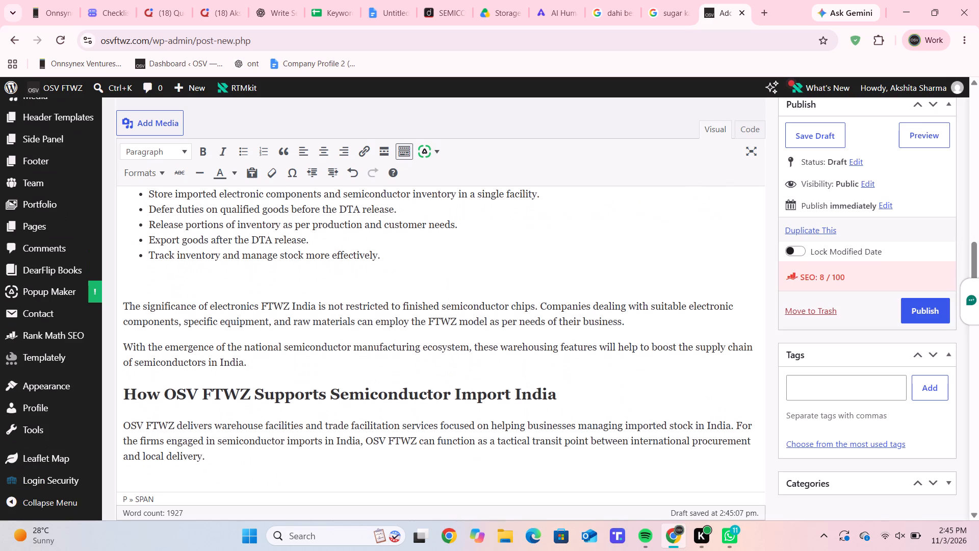
Remove the blank line after the "Track inventory" bullet and merge the "With the emergence" paragraph into the one above it.
left_click(140, 286)
key("BackSpace")
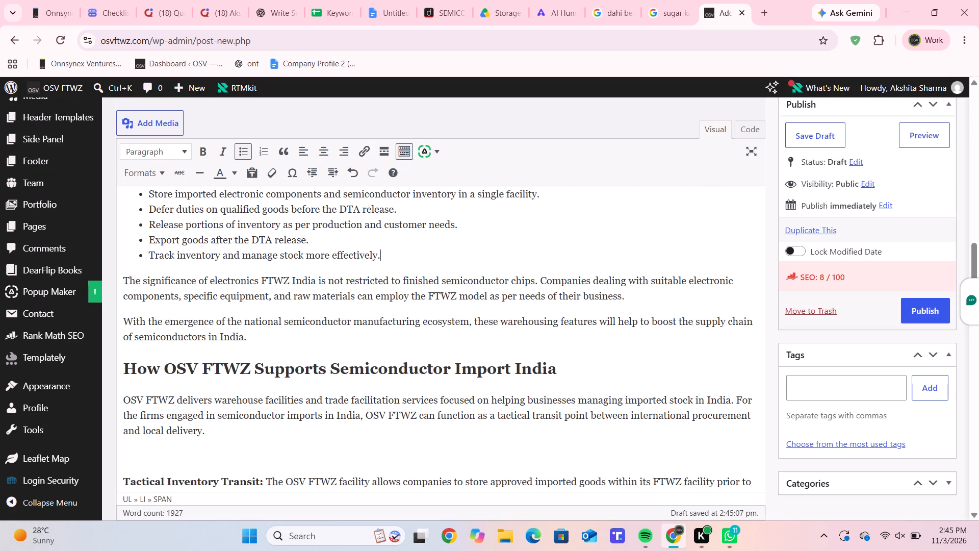
left_click(123, 322)
key("BackSpace")
key("space")
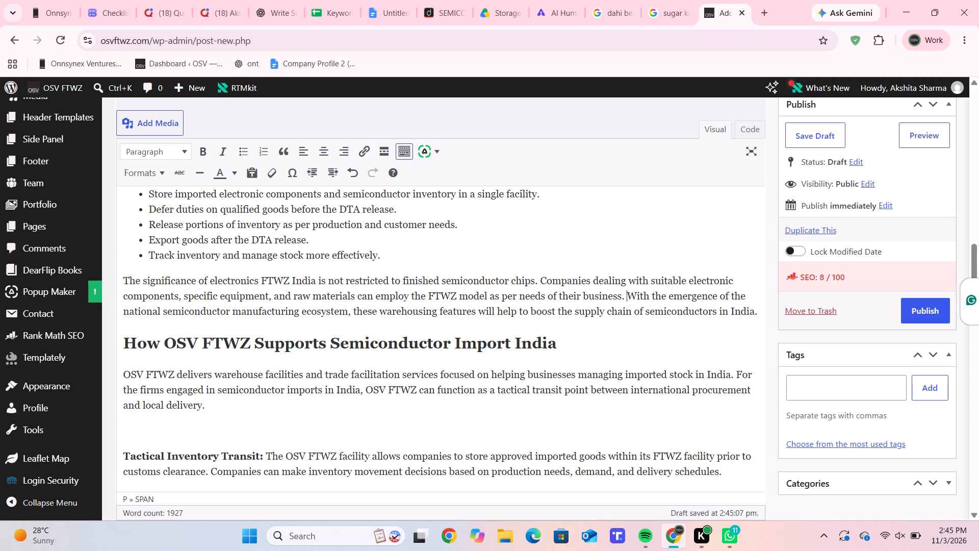
Remove the blank line before each of the six bold-labelled paragraphs from "Tactical Inventory Transit" to "Re-export Flexibility".
scroll(200, 384, "down", 1)
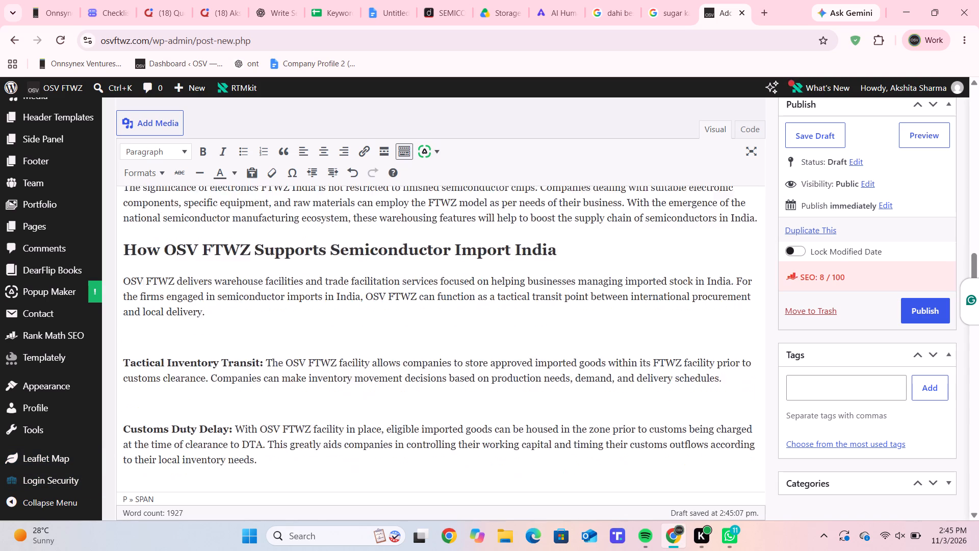
scroll(200, 384, "down", 1)
left_click(122, 317)
key("BackSpace")
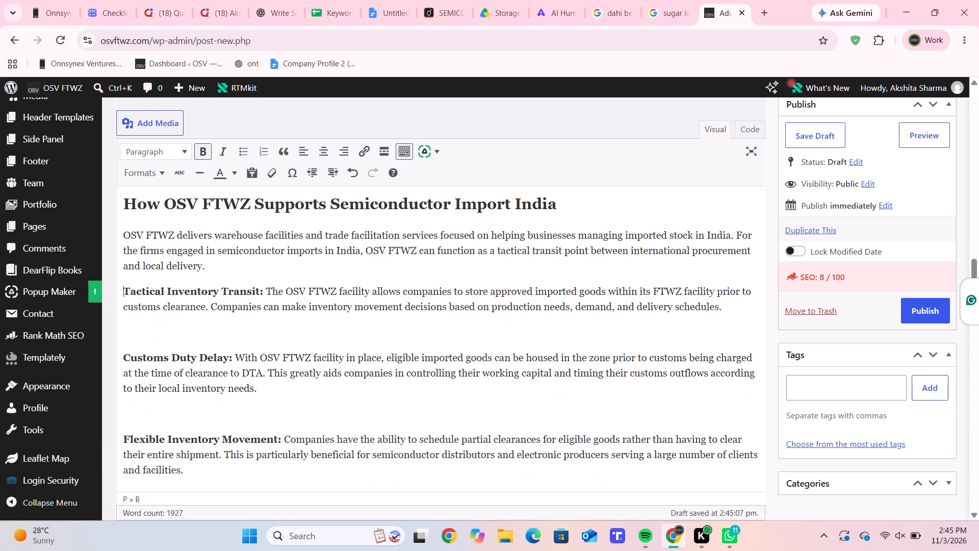
left_click(126, 358)
key("BackSpace")
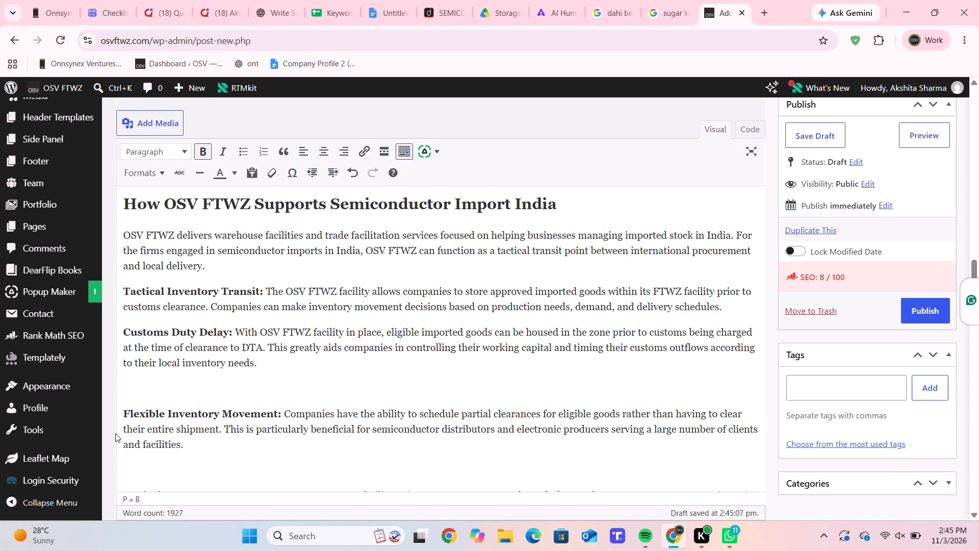
left_click(125, 412)
key("BackSpace")
scroll(125, 412, "down", 1)
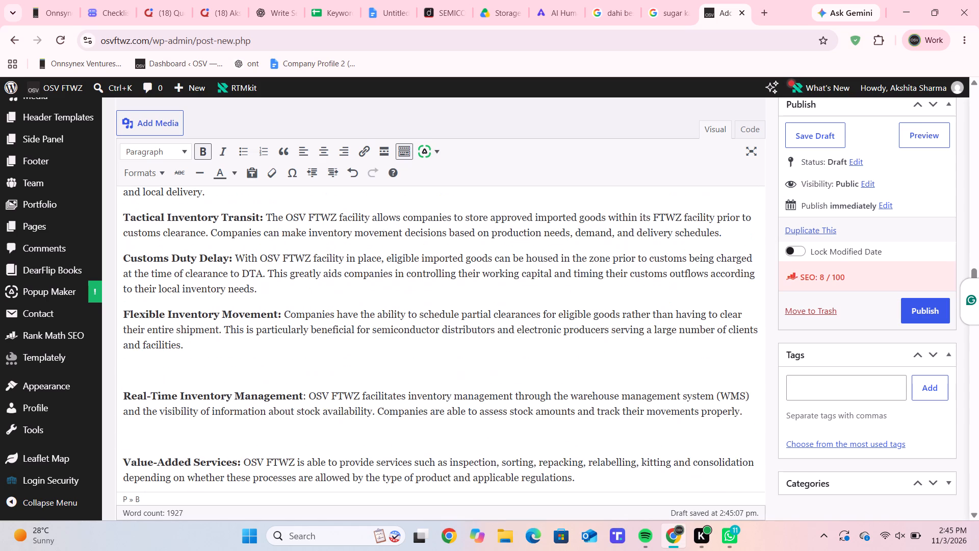
left_click(123, 394)
key("BackSpace")
scroll(123, 394, "down", 2)
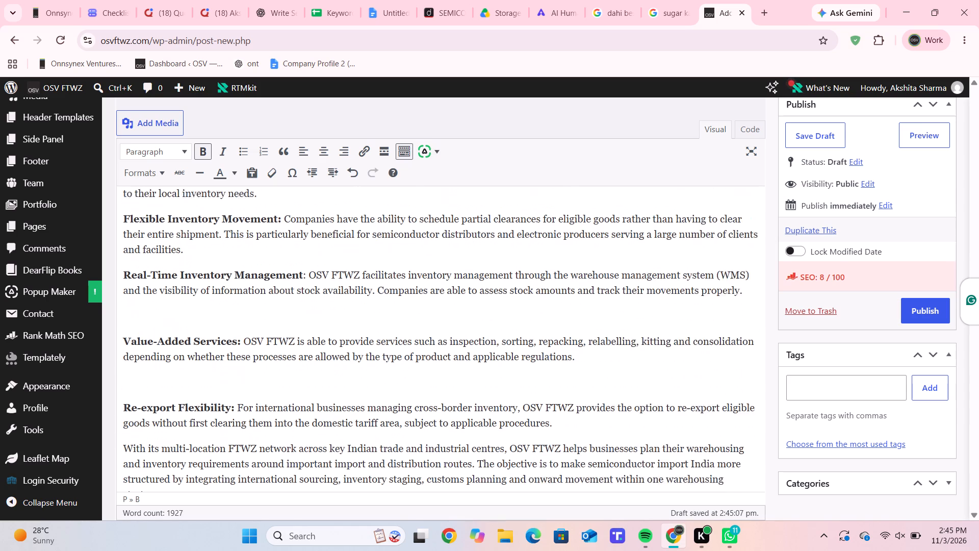
left_click(125, 327)
key("BackSpace")
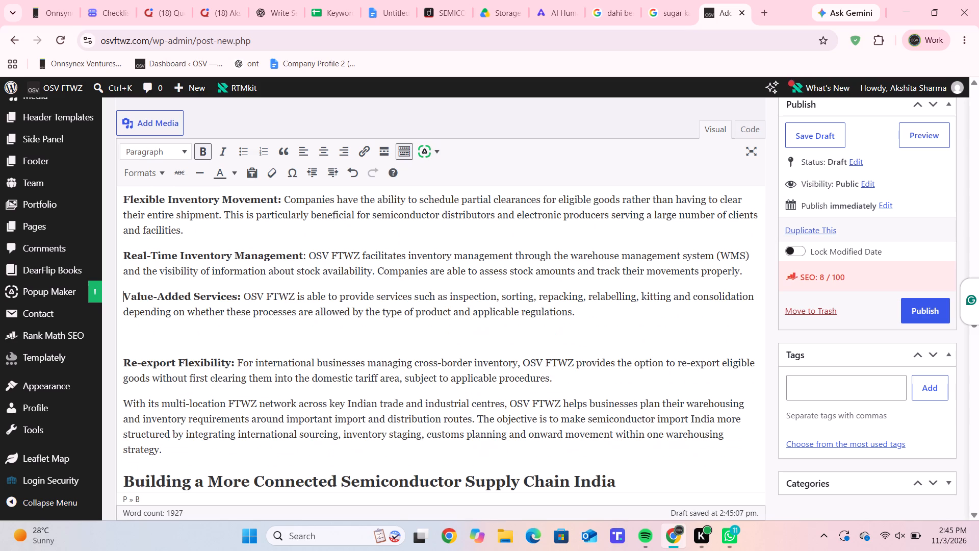
left_click(126, 364)
key("BackSpace")
Turn the six paragraphs from "Tactical Inventory Transit" through "Re-export Flexibility" into a bulleted list.
scroll(126, 364, "up", 1)
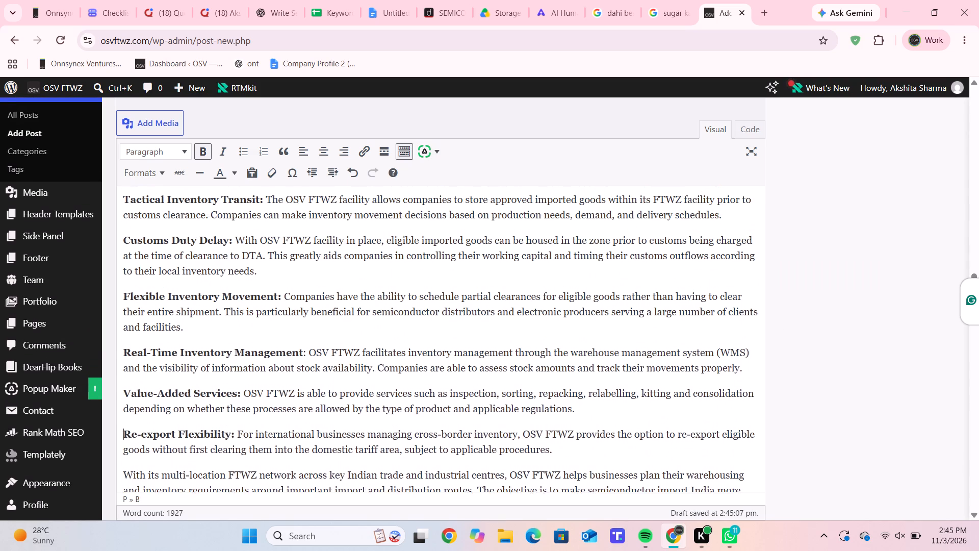
scroll(126, 364, "up", 1)
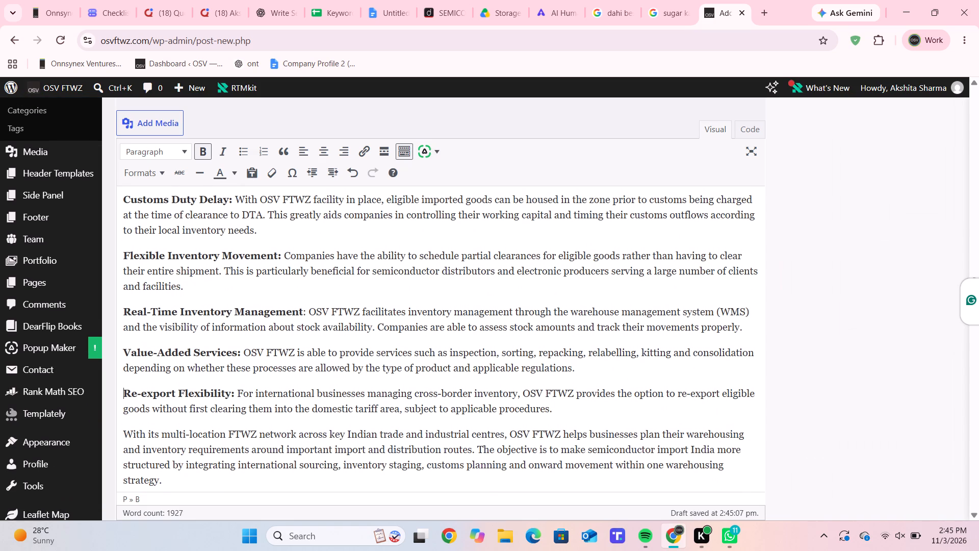
left_click_drag(262, 406, 129, 205)
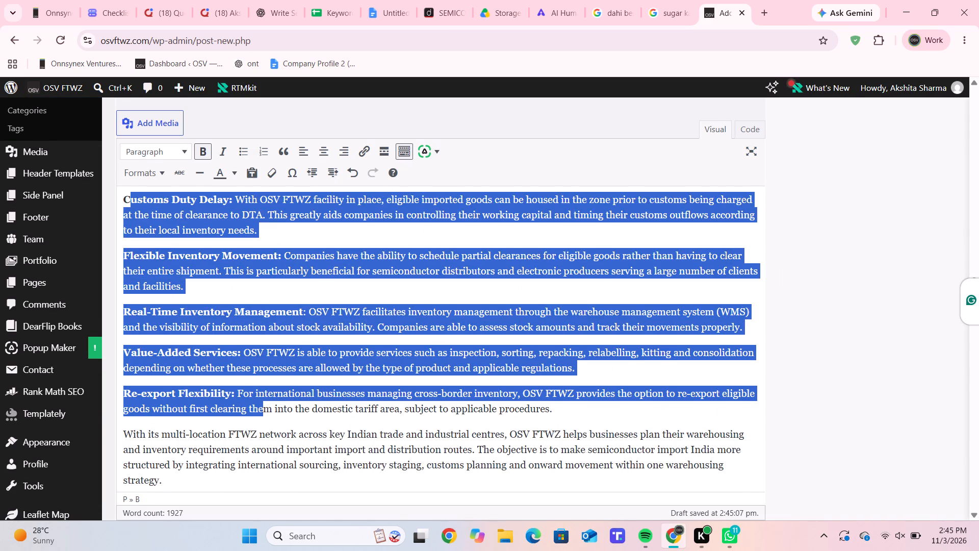
scroll(129, 205, "up", 1)
key("shift+Up")
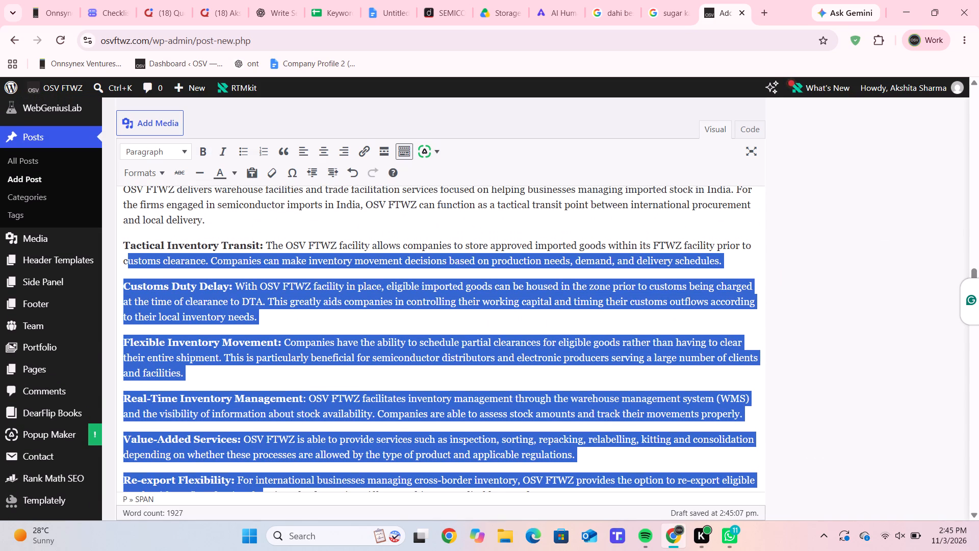
key("shift+Up")
key("shift+Left")
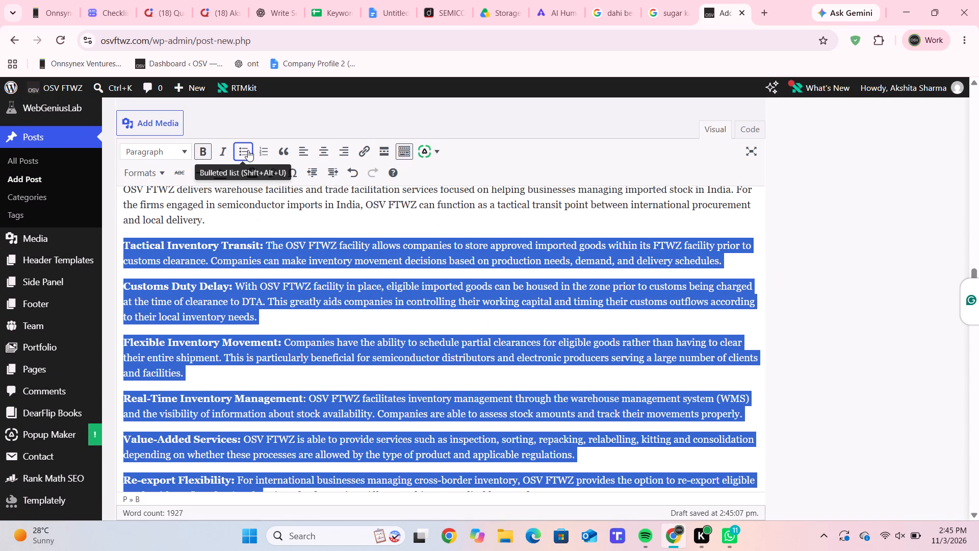
left_click(243, 151)
left_click(190, 275)
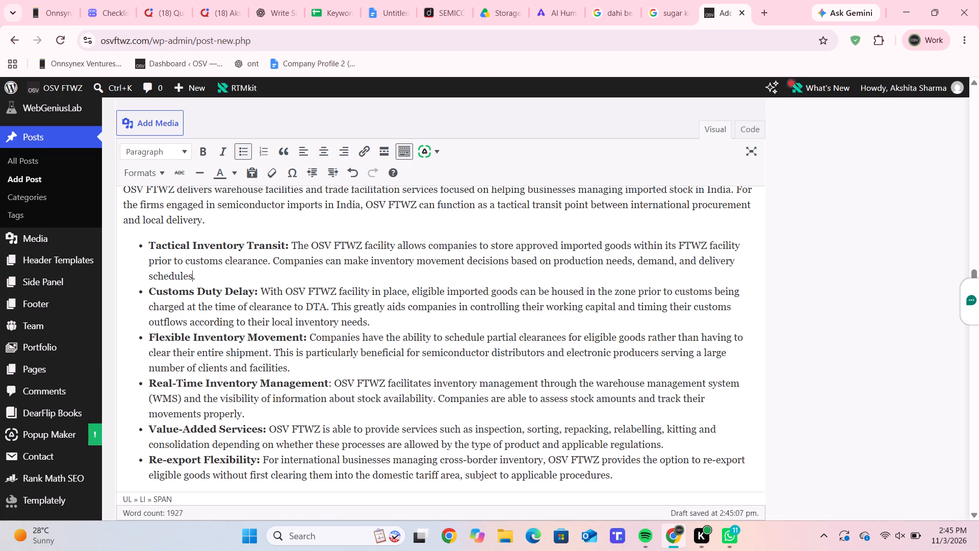
Remove the blank line below the "Building a More Connected Semiconductor Supply Chain India" heading.
scroll(184, 371, "down", 3)
scroll(168, 425, "down", 2)
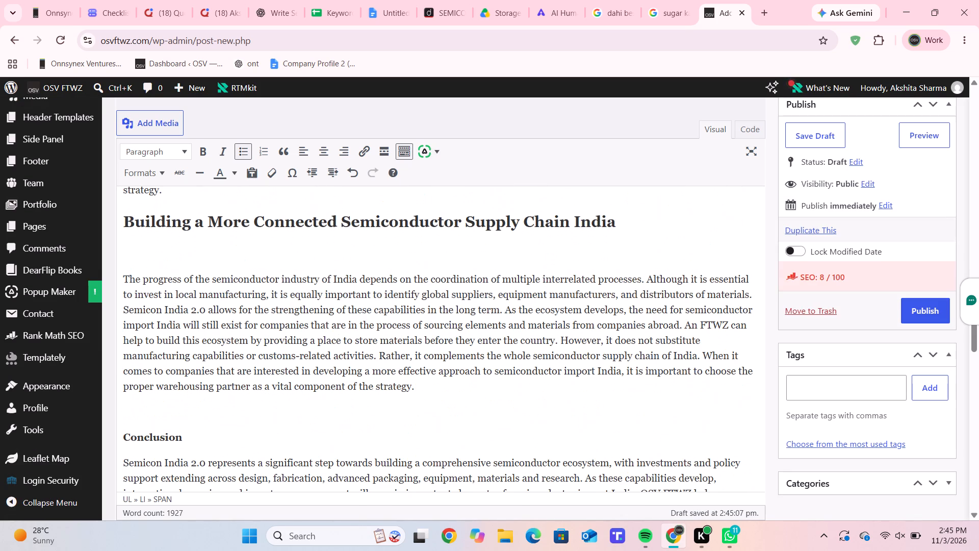
left_click(124, 278)
key("BackSpace")
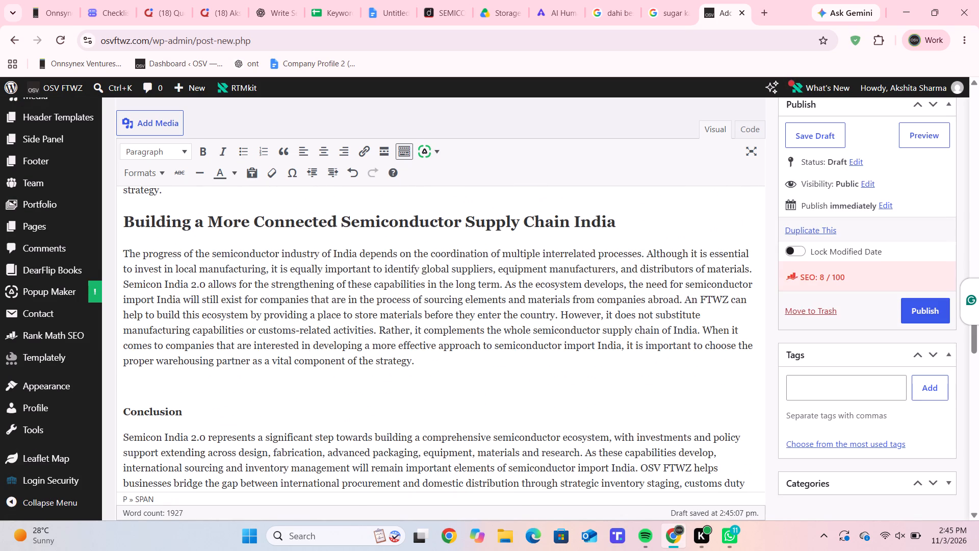
Remove the blank line above the "Conclusion" line.
scroll(168, 330, "down", 1)
left_click(164, 294)
key("BackSpace")
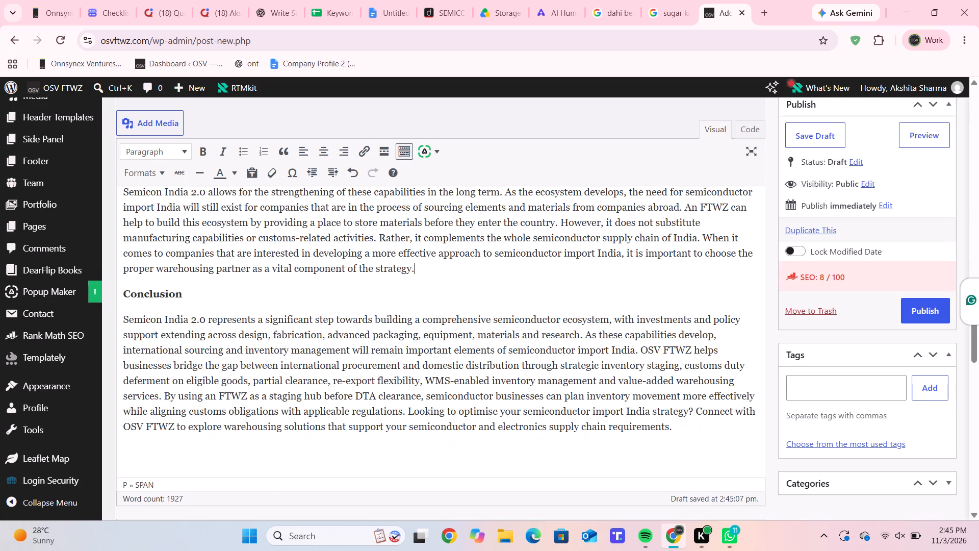
Format the "Conclusion" line as Heading 2.
left_click_drag(197, 285, 99, 316)
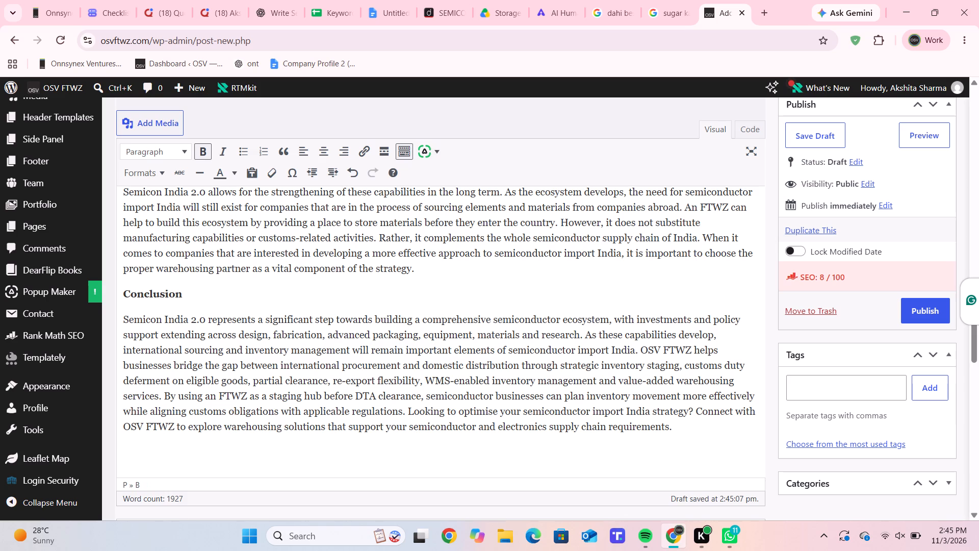
left_click_drag(99, 316, 118, 294)
left_click(162, 145)
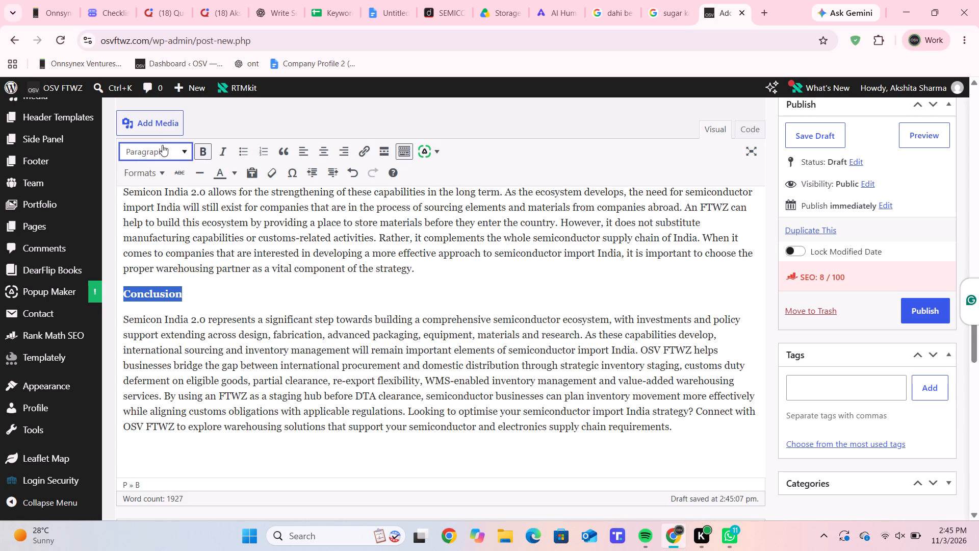
left_click(168, 226)
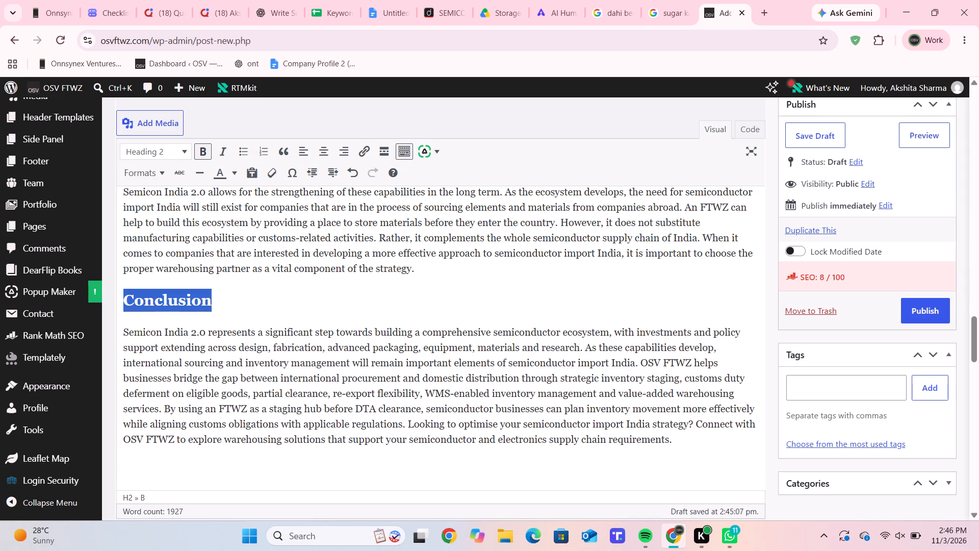
left_click(244, 327)
scroll(244, 327, "down", 8)
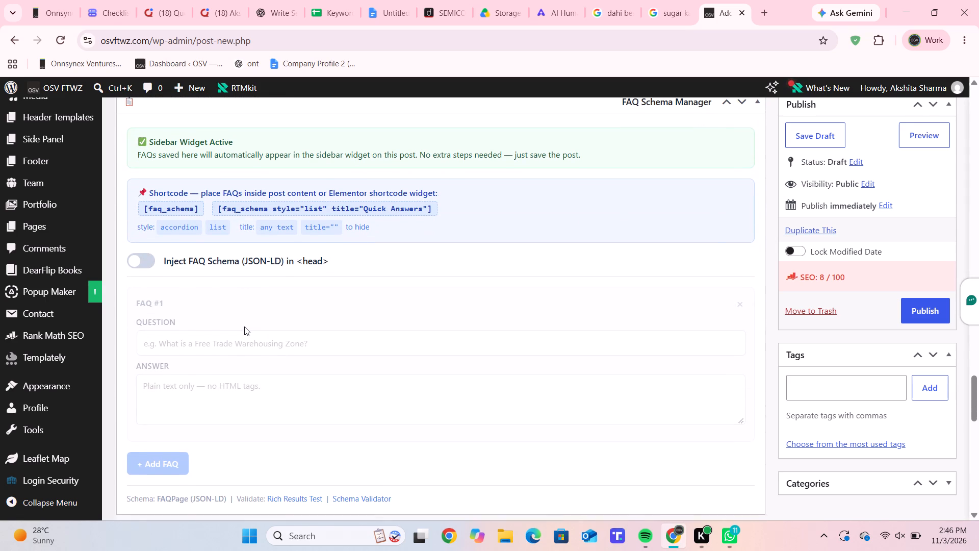
scroll(244, 327, "down", 2)
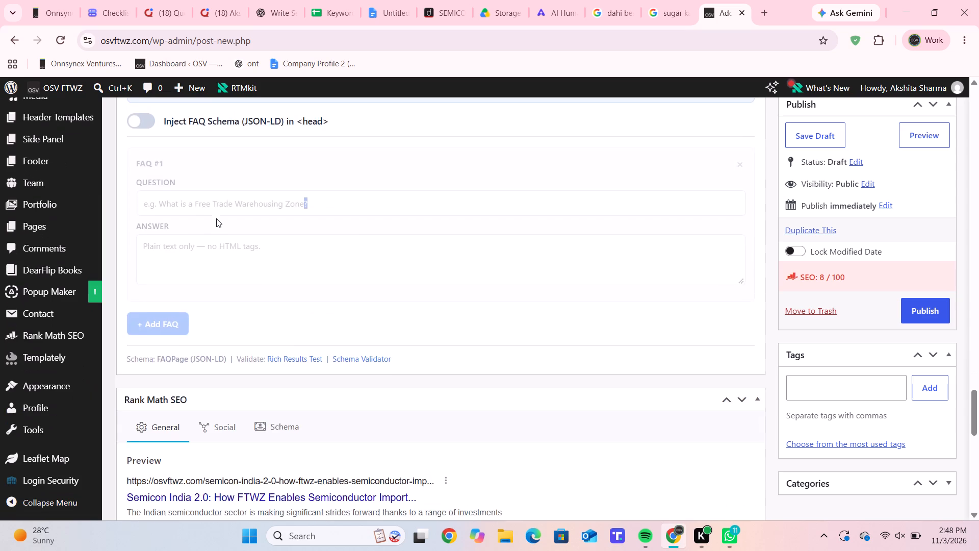
scroll(216, 218, "down", 2)
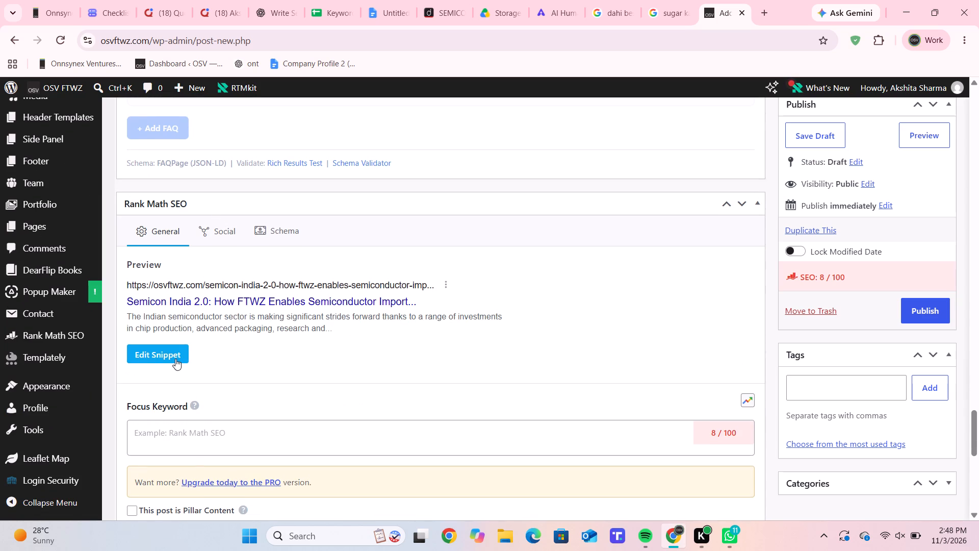
scroll(175, 359, "down", 2)
left_click(170, 308)
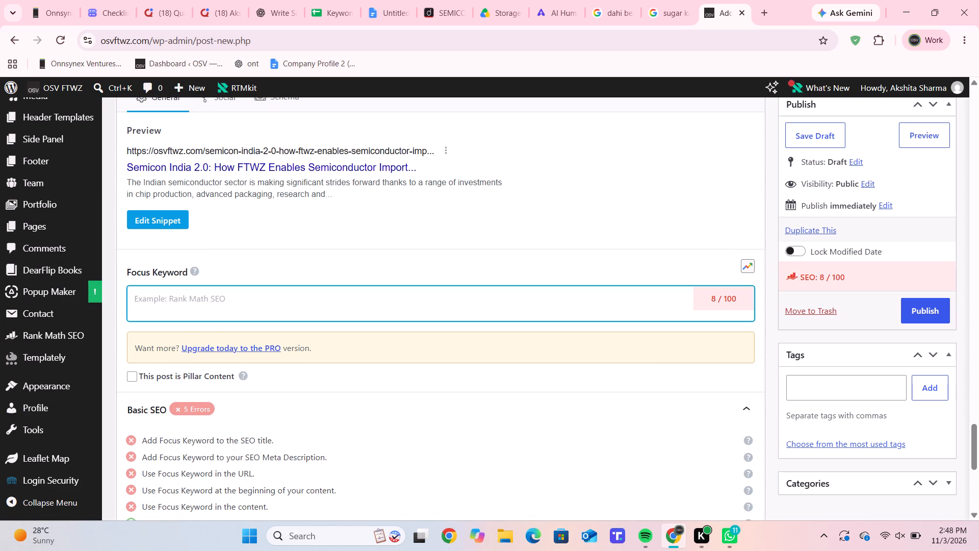
key("ctrl+v")
left_click(170, 308)
double_click(159, 299)
key("ctrl+v")
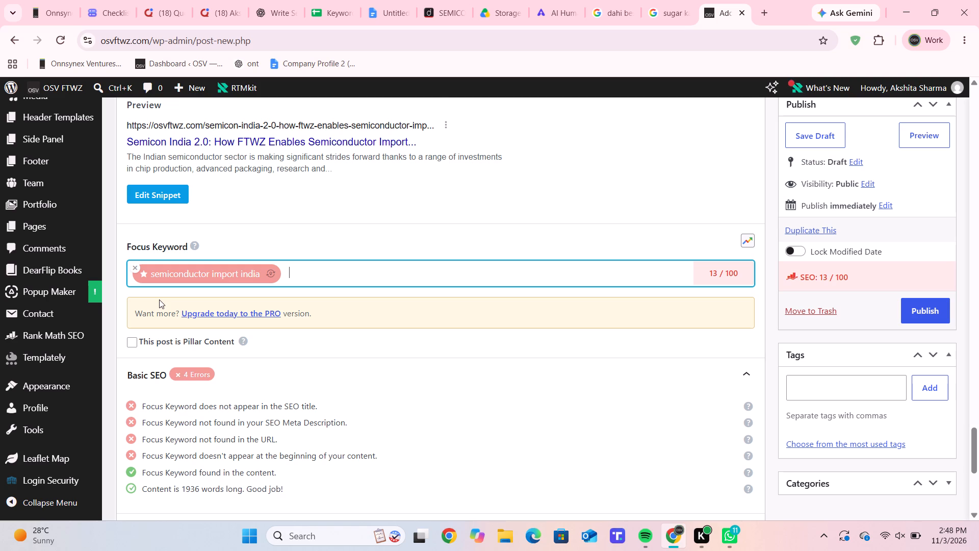
Review the Basic and Additional Rank Math SEO checks for the focus keyword, and return to the start of the post.
scroll(159, 299, "down", 4)
left_click(205, 184)
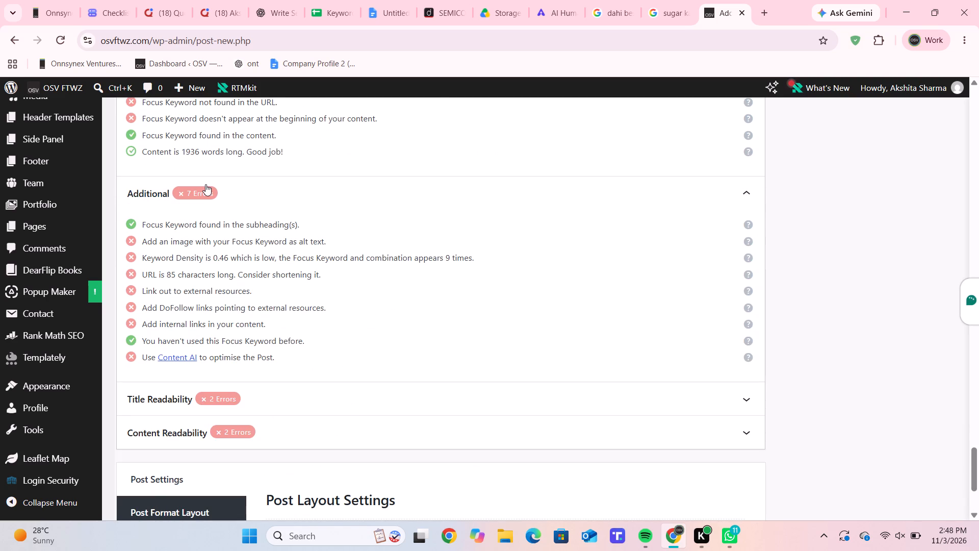
scroll(205, 184, "up", 15)
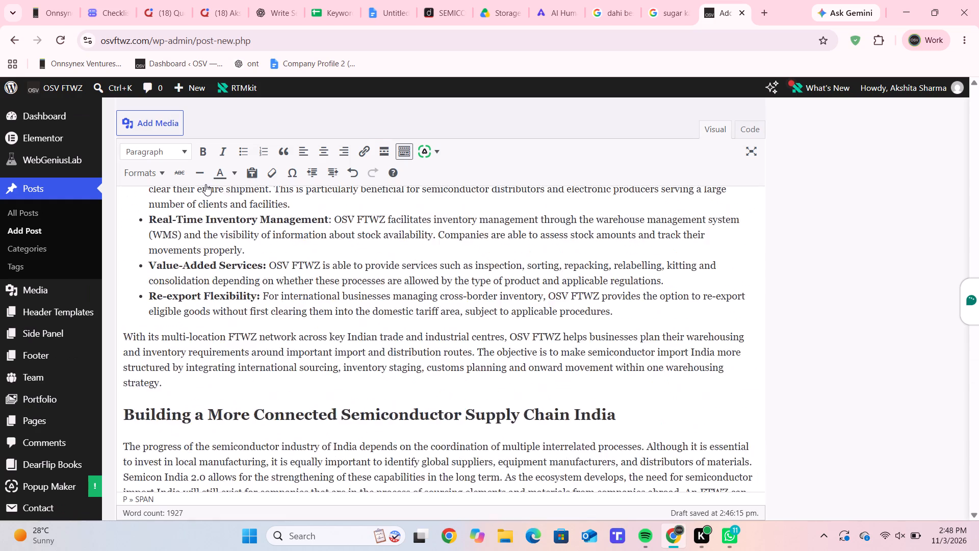
scroll(205, 184, "up", 11)
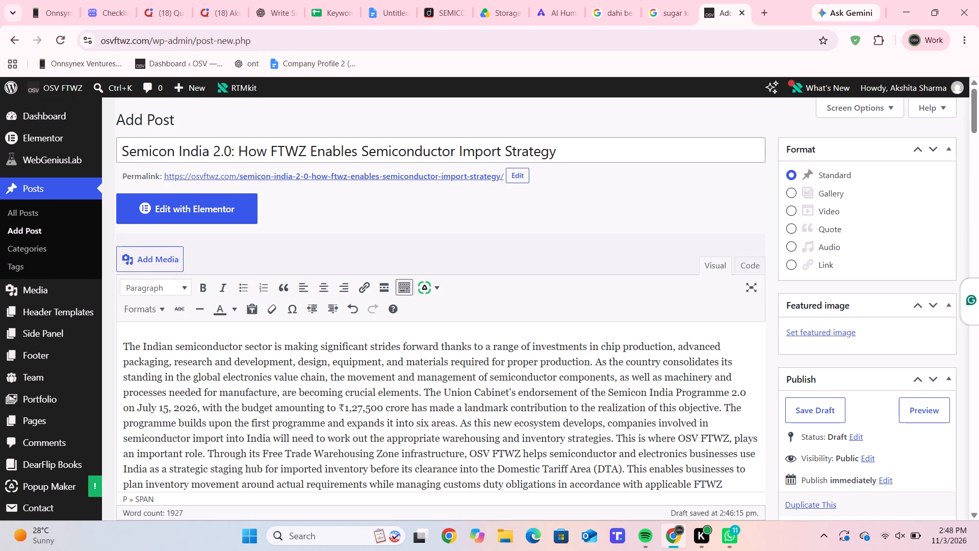
Delete the word "into" in the introduction so the phrase reads "semiconductor import India".
scroll(255, 475, "down", 1)
left_click(248, 415)
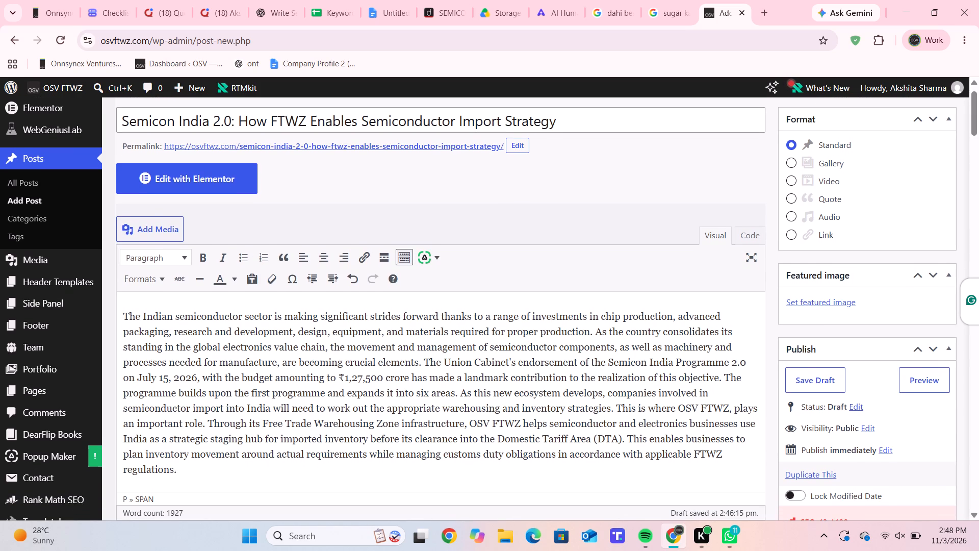
key("Return")
type("\\\\\\\\")
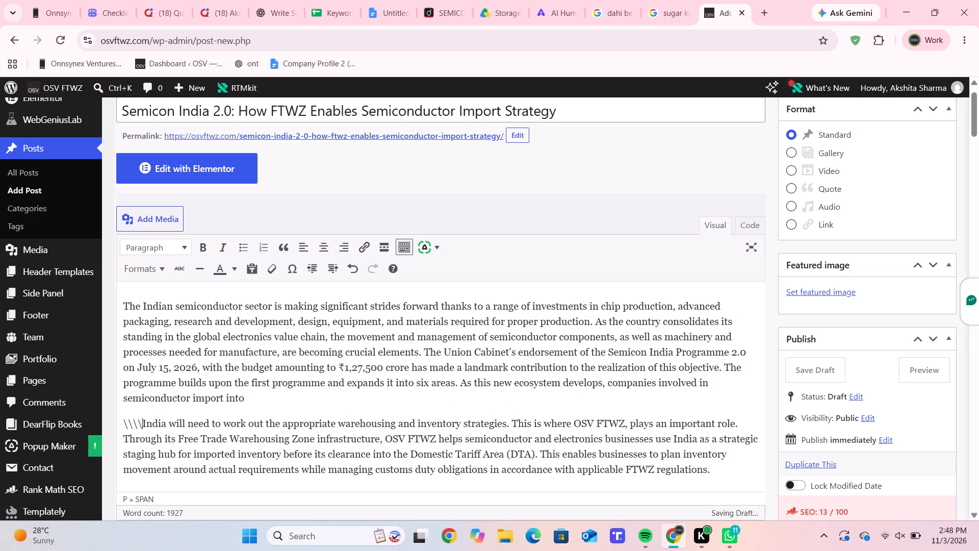
key("BackSpace")
key("BackSpace")
key("BackSpace")
key("BackSpace")
key("BackSpace")
key("BackSpace")
key("BackSpace")
key("BackSpace")
key("BackSpace")
key("BackSpace")
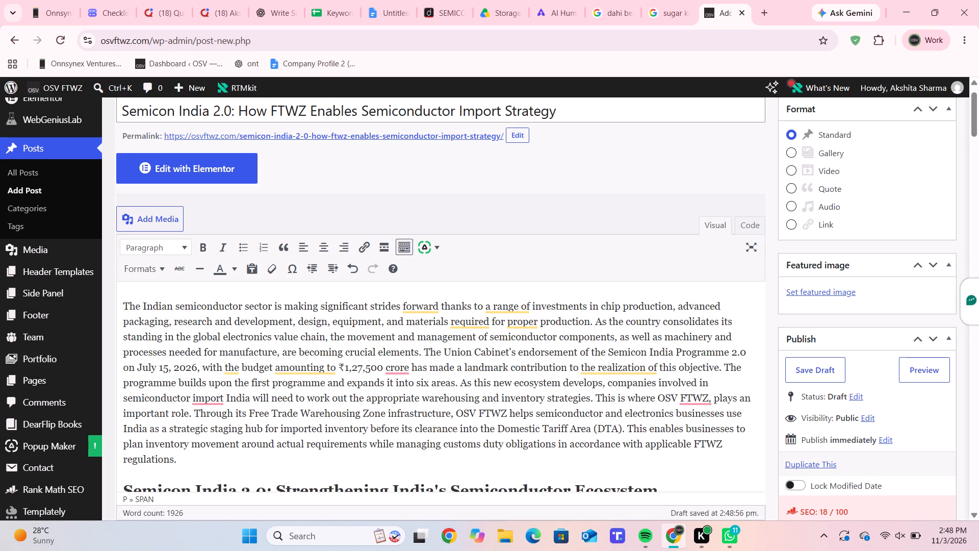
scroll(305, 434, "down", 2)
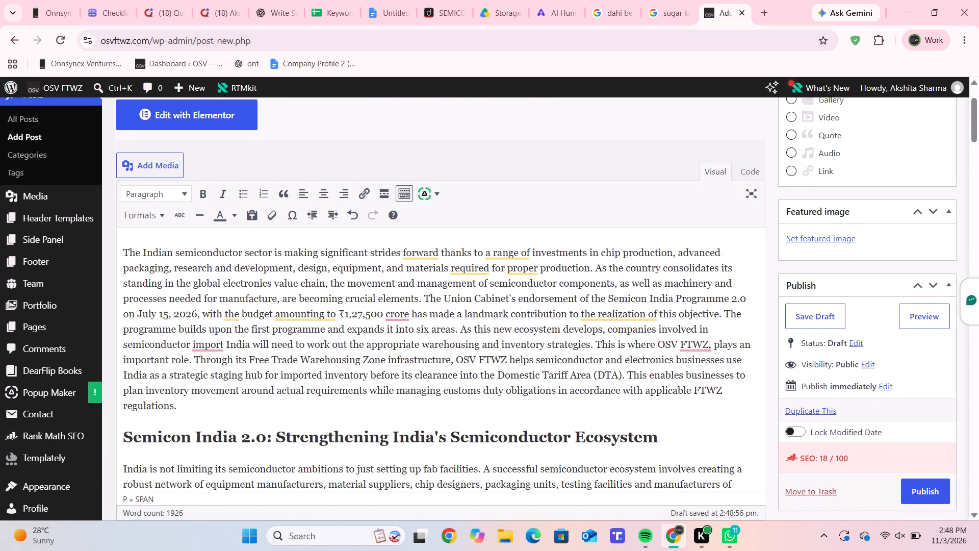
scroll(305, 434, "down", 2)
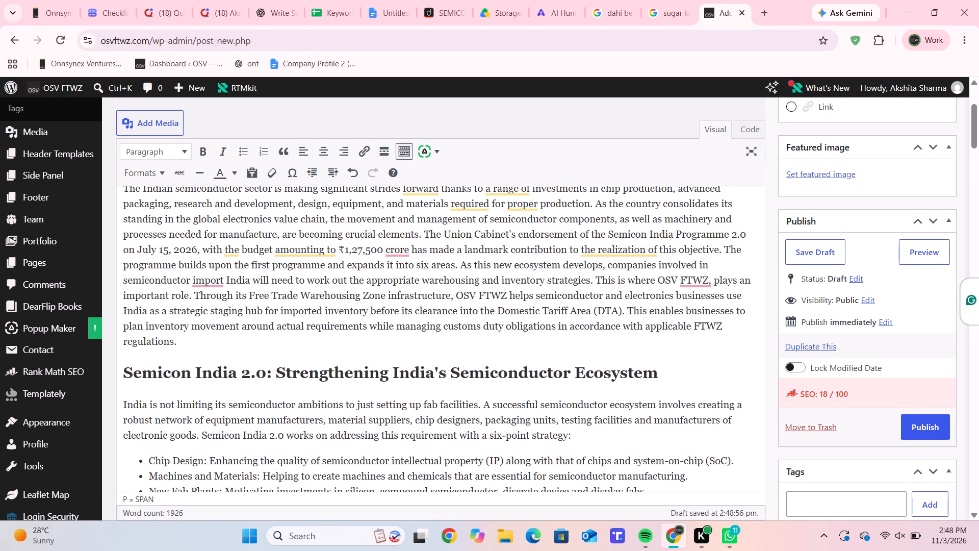
Read the post from the introduction through the "How FTWZ Supports Semiconductor Import India" section for uses of the focus keyword.
scroll(305, 434, "down", 1)
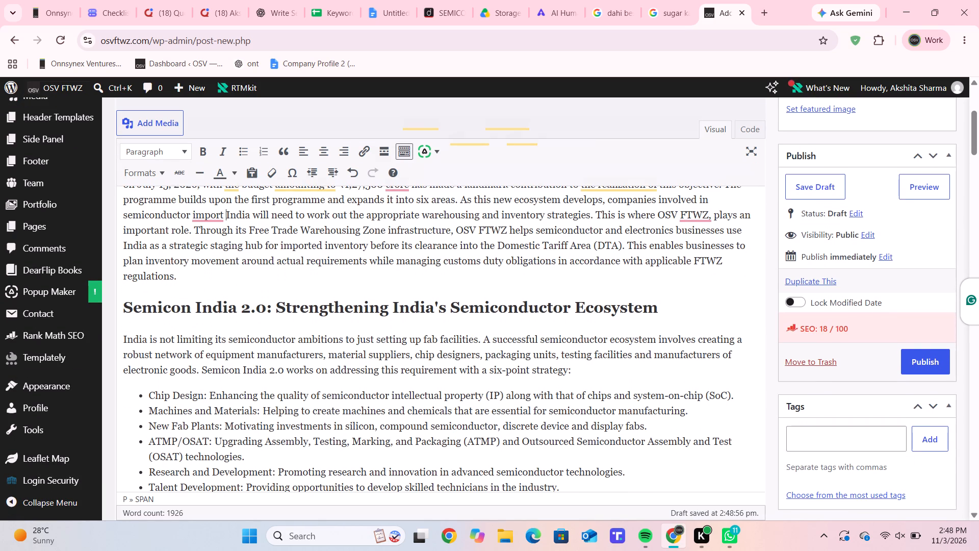
scroll(569, 303, "right", 2)
scroll(569, 302, "down", 1)
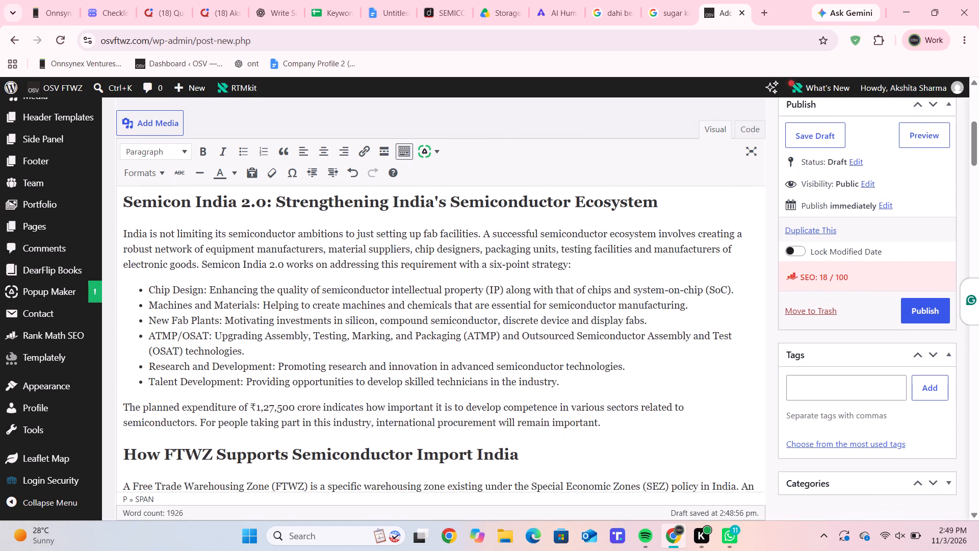
scroll(569, 302, "down", 2)
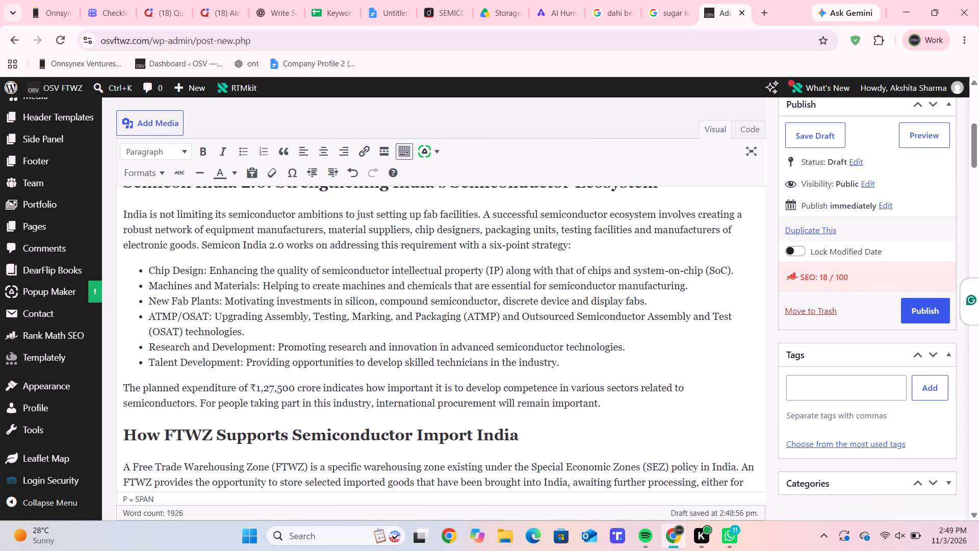
scroll(569, 302, "down", 1)
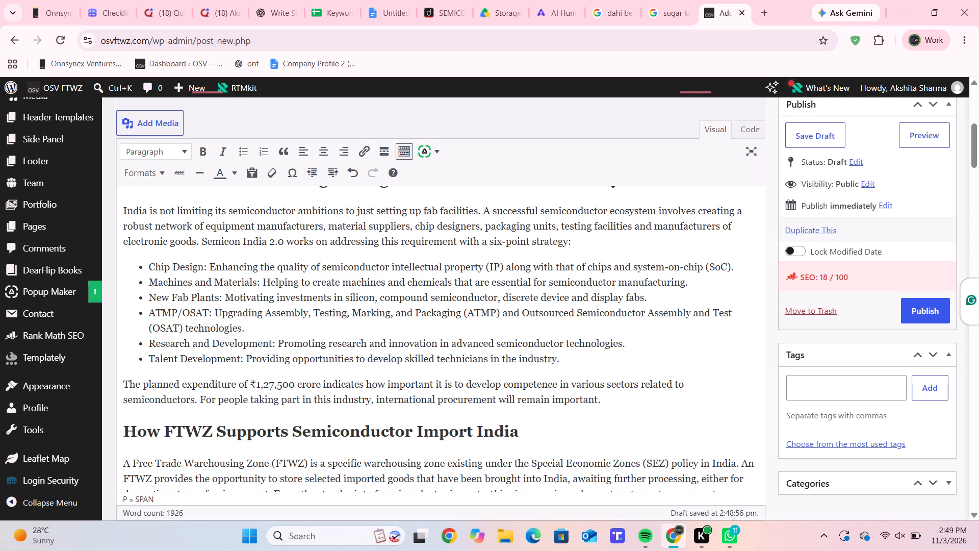
scroll(537, 348, "down", 4)
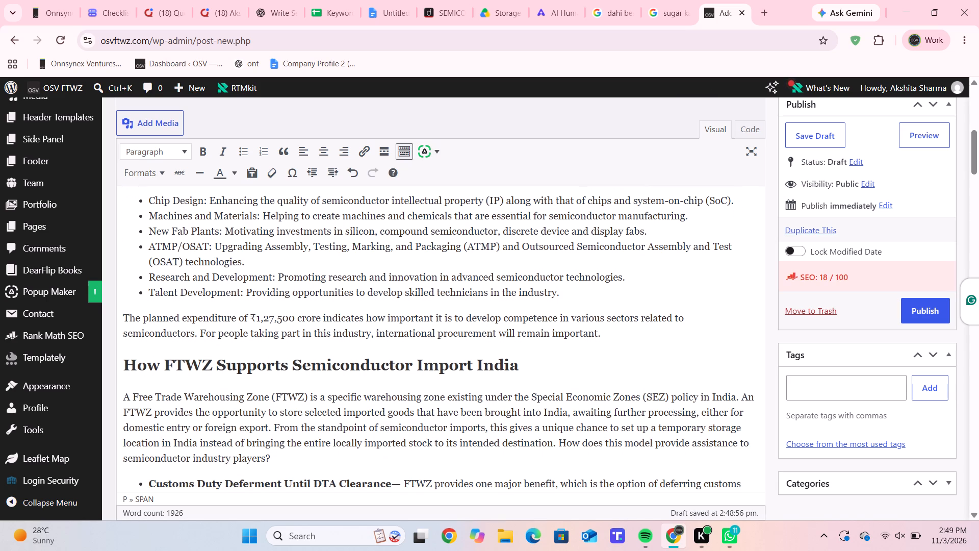
scroll(554, 331, "down", 2)
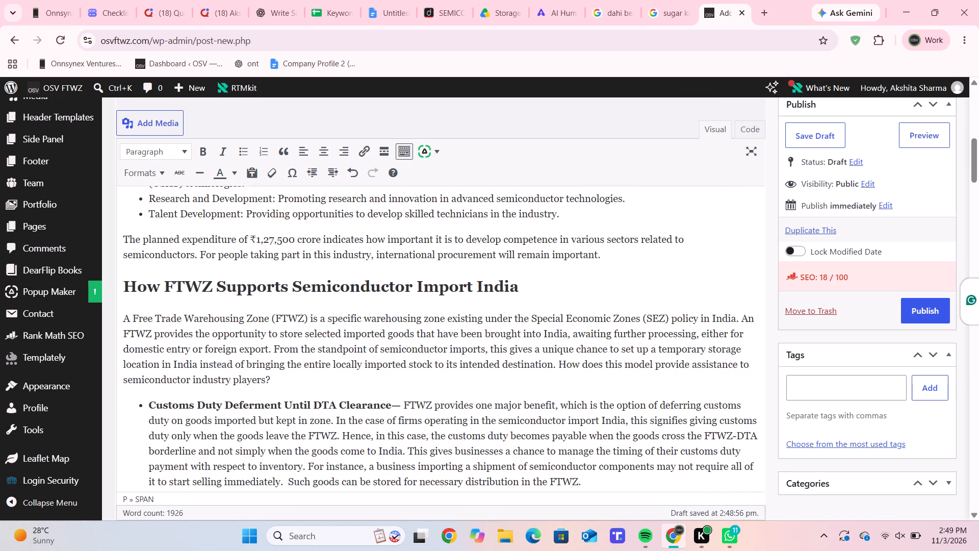
scroll(554, 331, "down", 1)
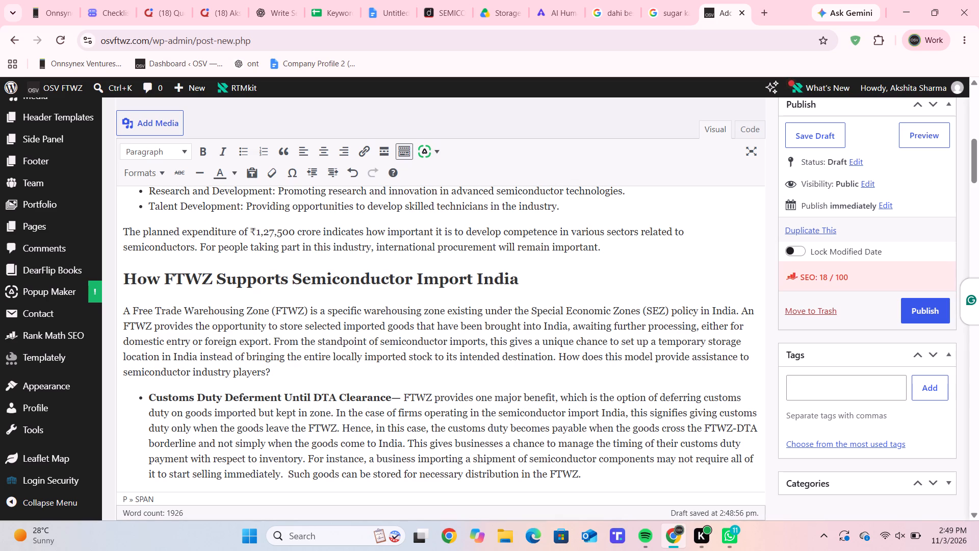
scroll(352, 454, "down", 1)
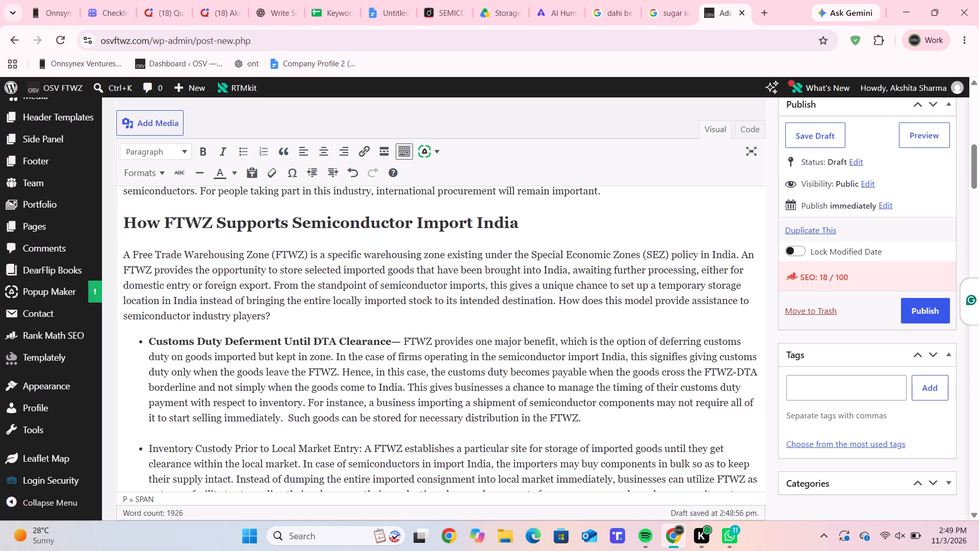
Search the post page for "semiconductor import" and look over the opening sections for matches.
key("ctrl+f")
type("se")
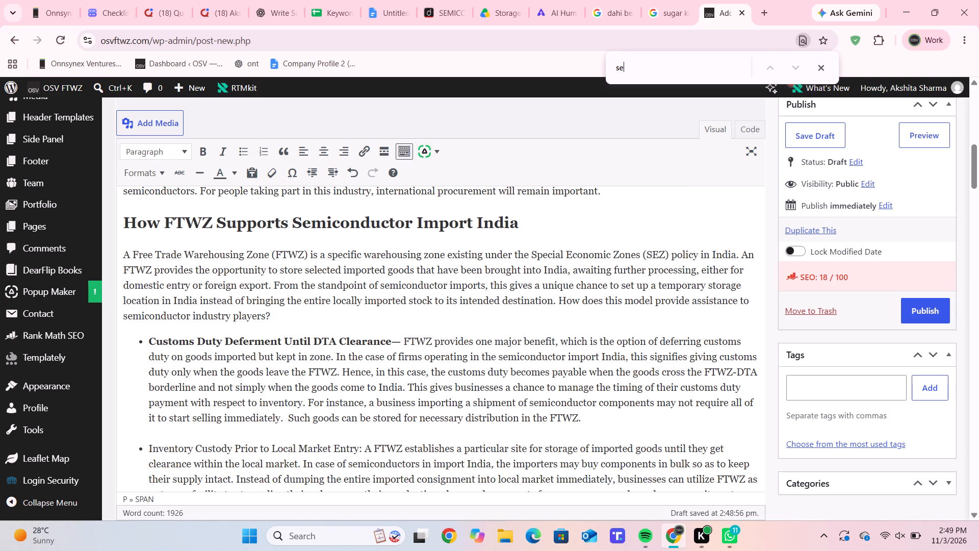
key("i")
key("BackSpace")
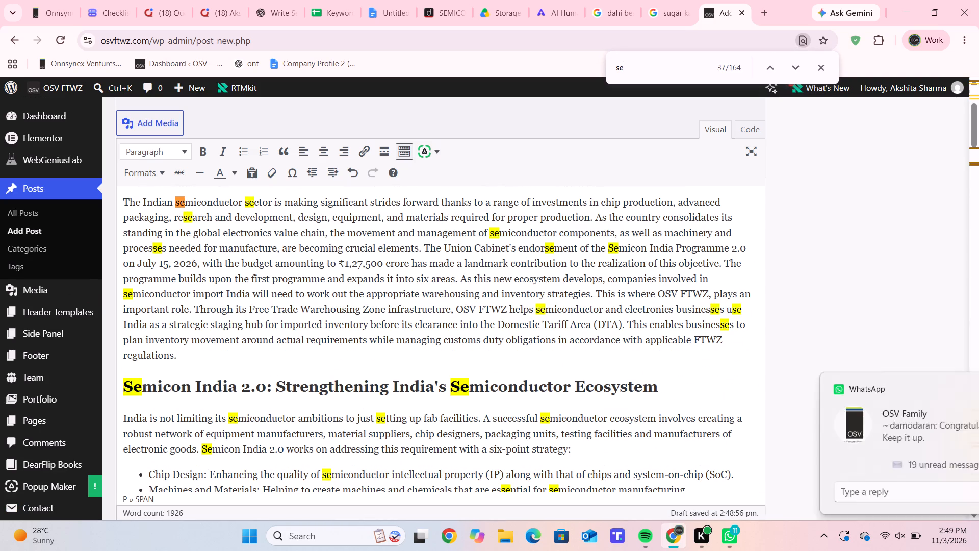
type("mic")
key("o")
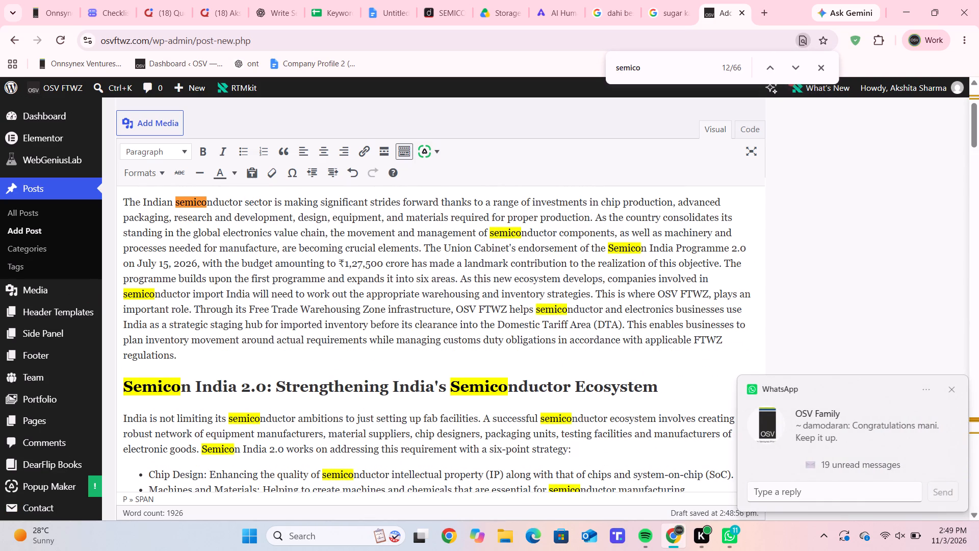
key("BackSpace")
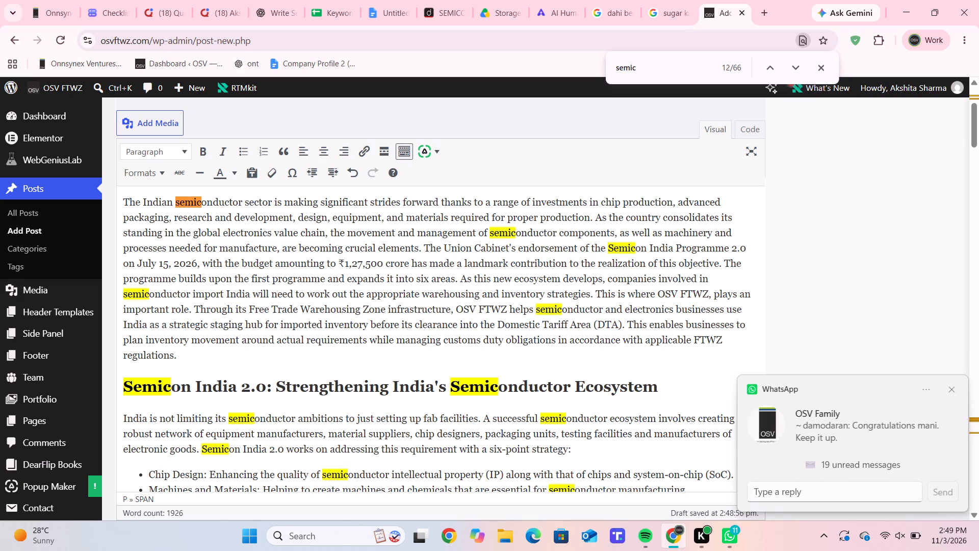
type("onductor imp")
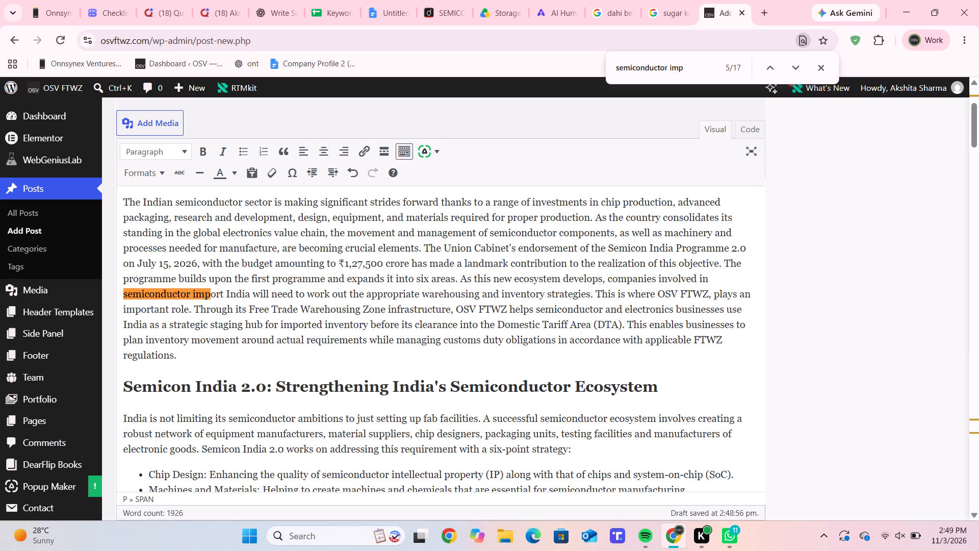
type("ort")
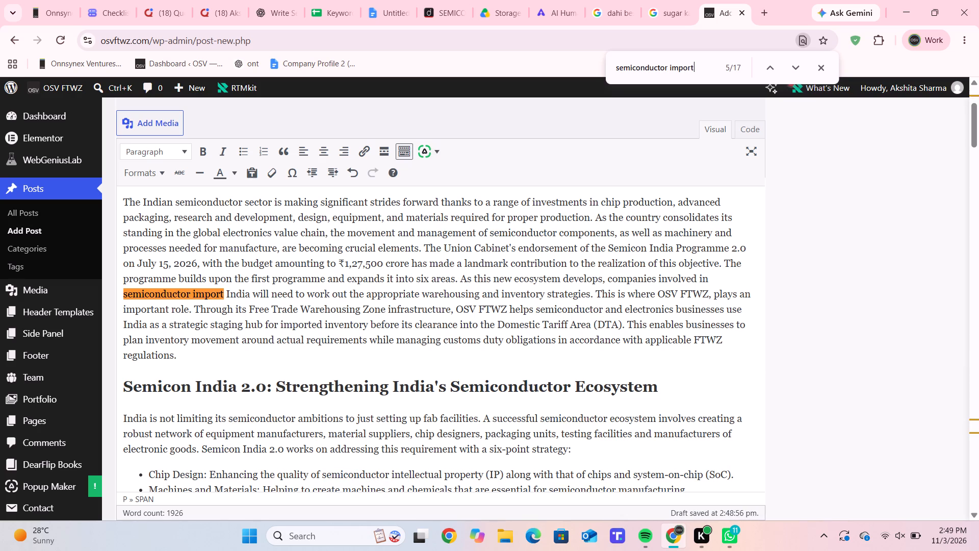
scroll(351, 470, "down", 1)
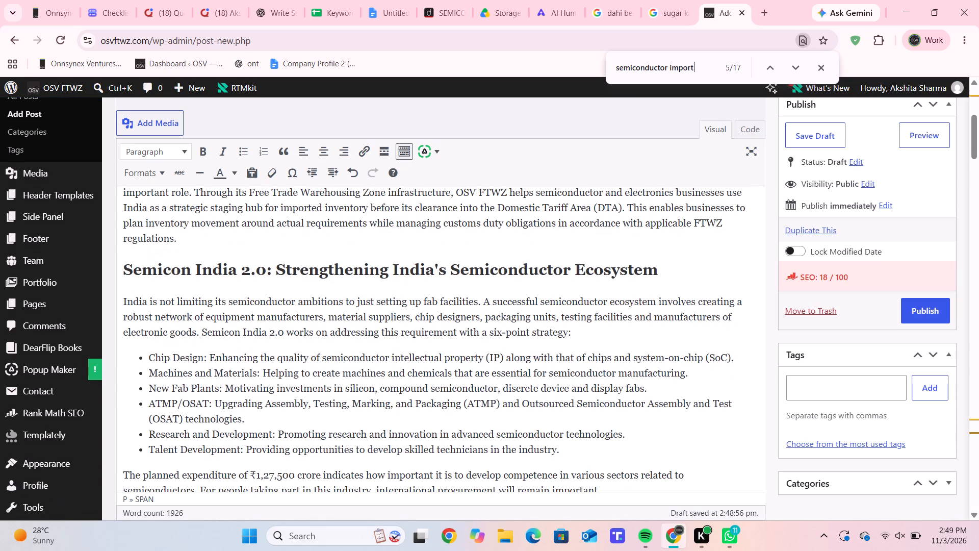
scroll(351, 470, "down", 1)
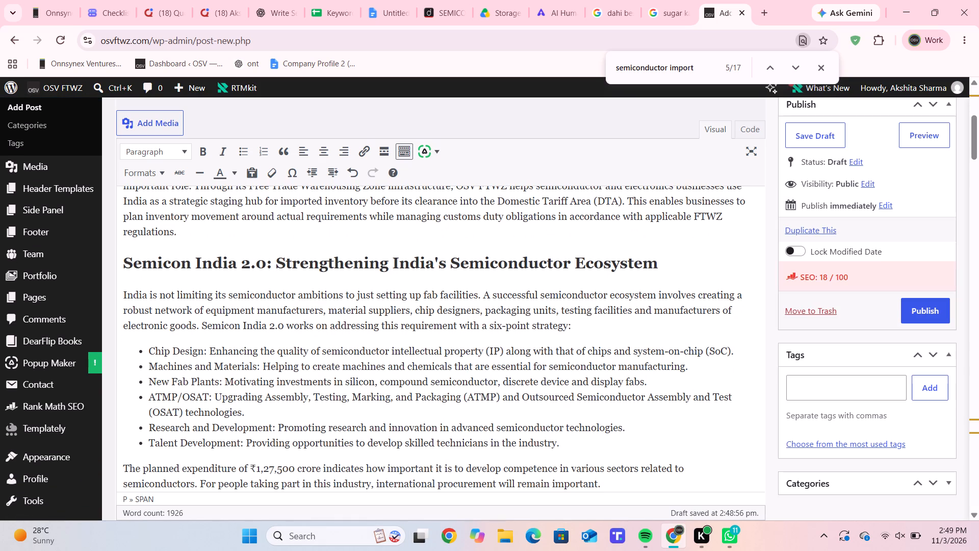
Shorten the page search term to "semiconductor" so every mention is covered.
key("BackSpace")
key("BackSpace")
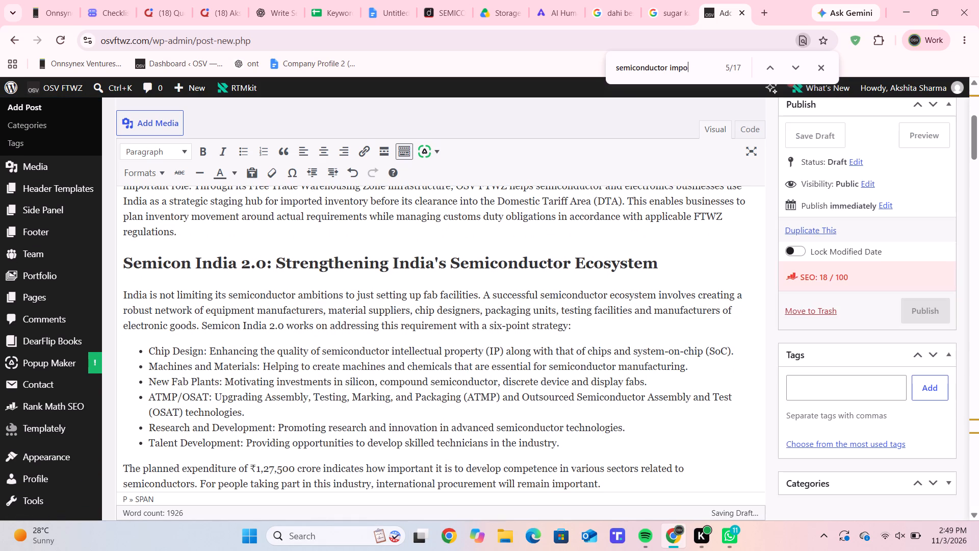
key("BackSpace")
key("BackSpace")
key("BackSpace")
key("BackSpace")
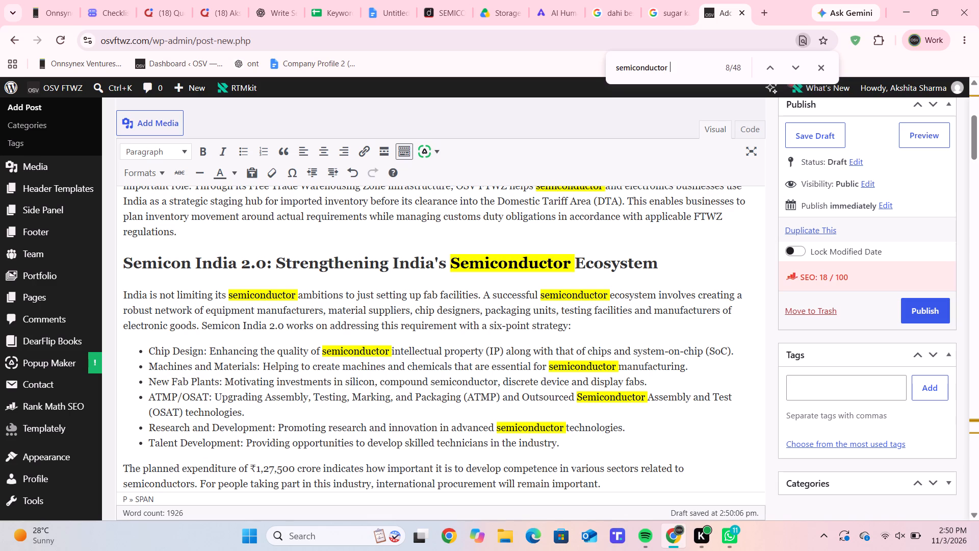
In the paragraph under "How FTWZ Supports Semiconductor Import India", change "semiconductor imports" to "semiconductor import India".
scroll(417, 550, "down", 5)
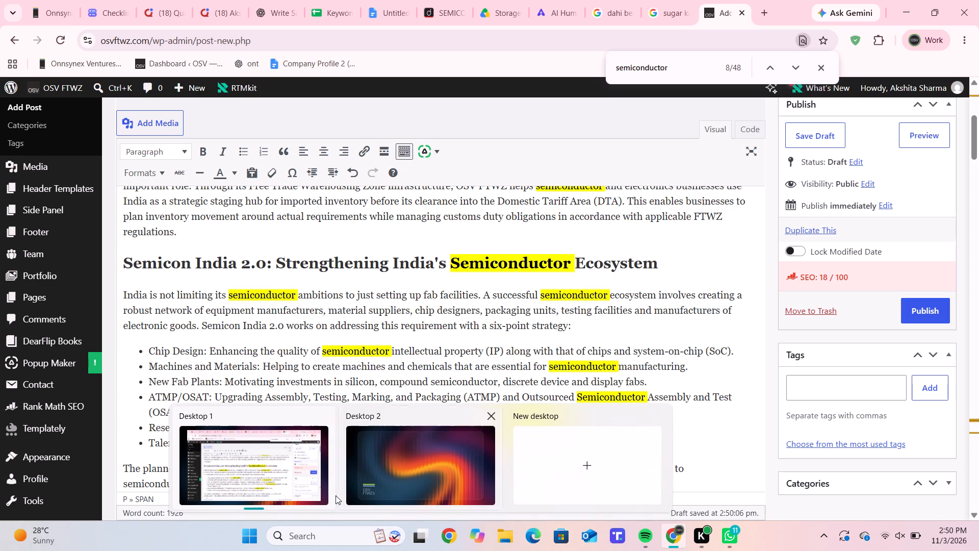
left_click(449, 380)
scroll(449, 380, "down", 5)
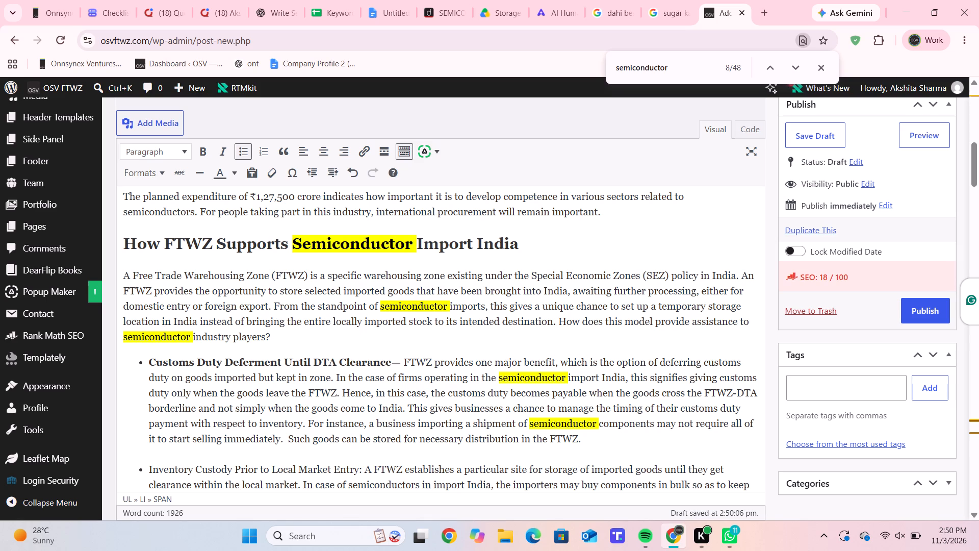
left_click(485, 313)
key("BackSpace")
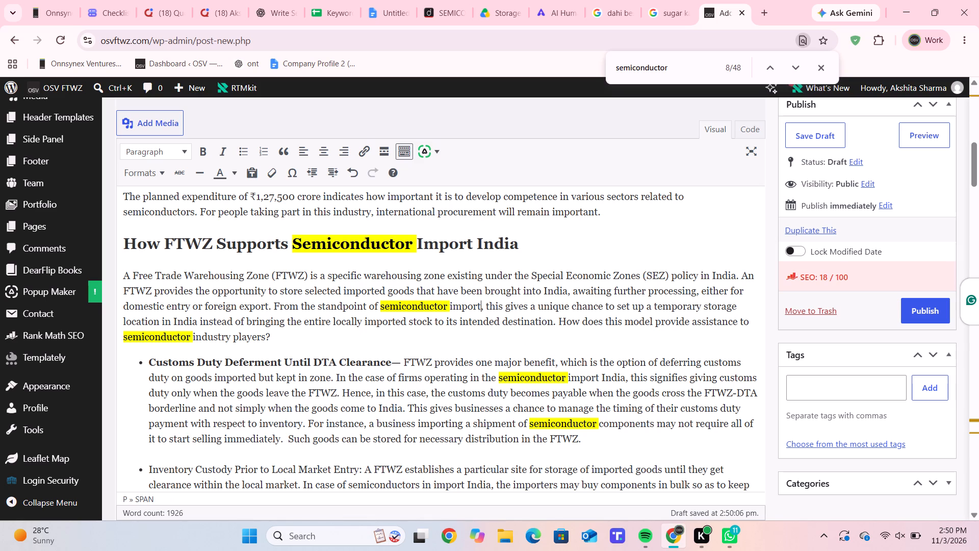
key("space")
type("I")
type("ndia")
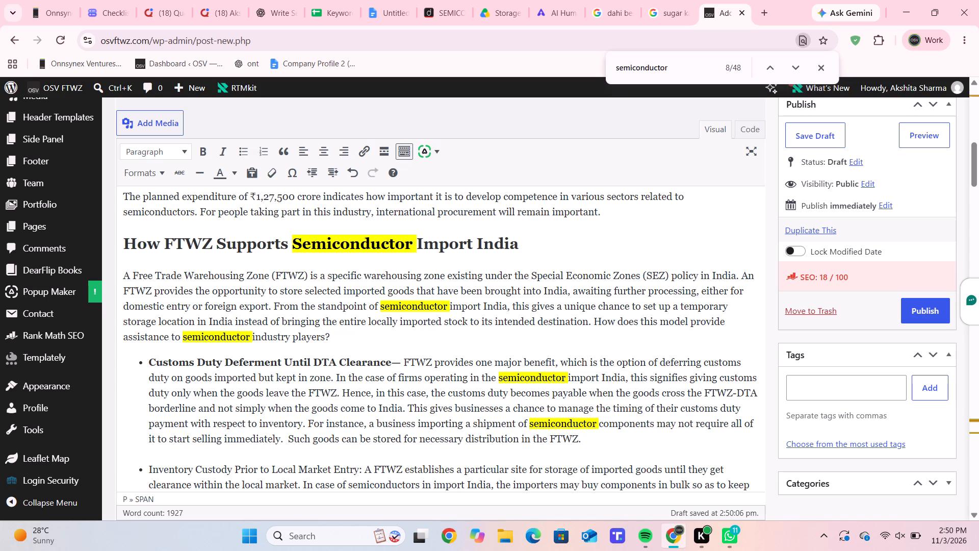
In the "Inventory Visibility and Value-Added Services" bullet, replace "supply chain" with "Import" so the phrase reads "semiconductor Import India".
scroll(485, 313, "down", 3)
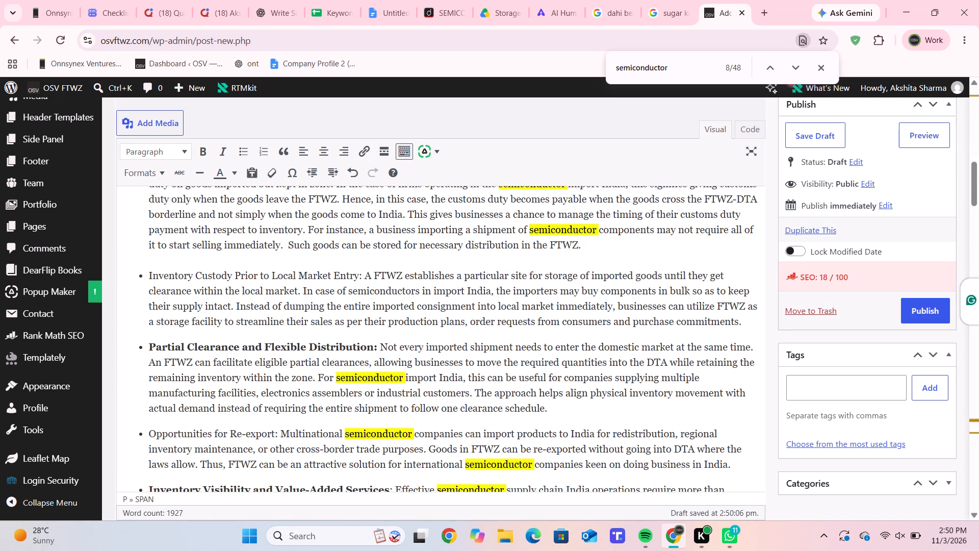
scroll(485, 313, "down", 3)
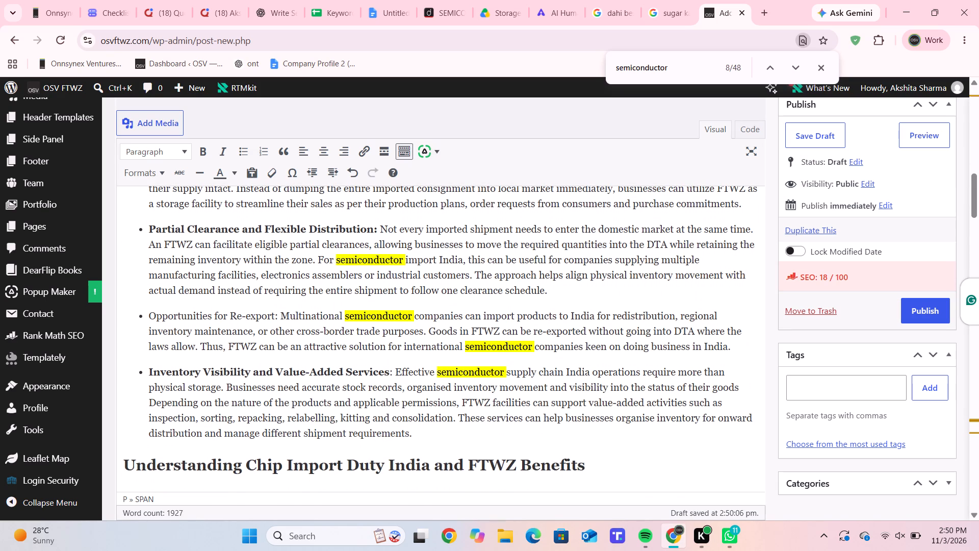
scroll(482, 439, "down", 1)
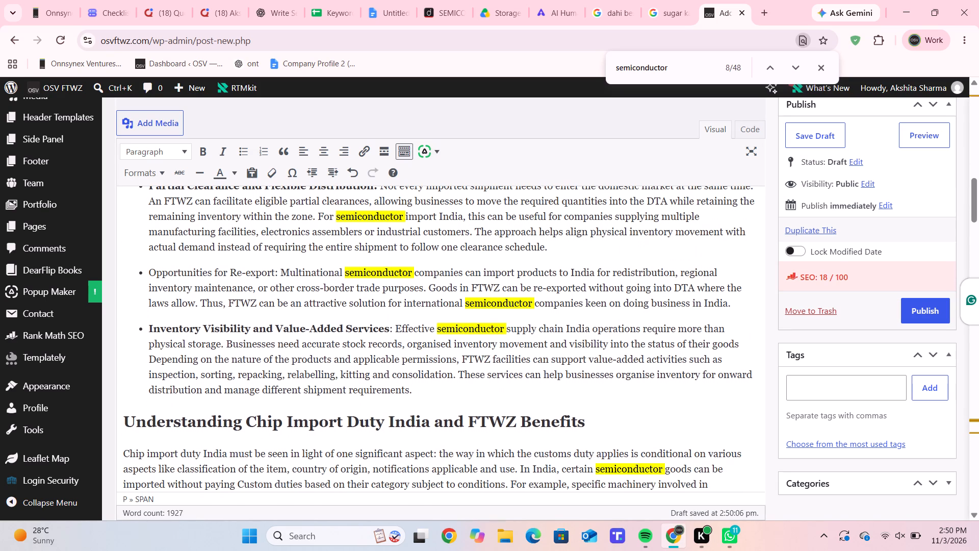
left_click(561, 330)
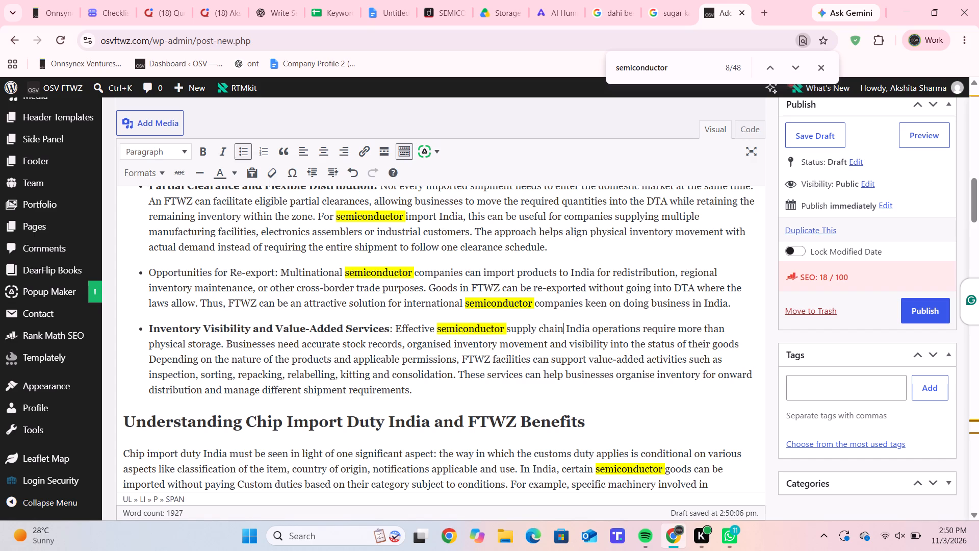
key("BackSpace")
key("BackSpace")
key("BackSpace")
key("BackSpace")
key("BackSpace")
key("BackSpace")
key("BackSpace")
key("BackSpace")
key("BackSpace")
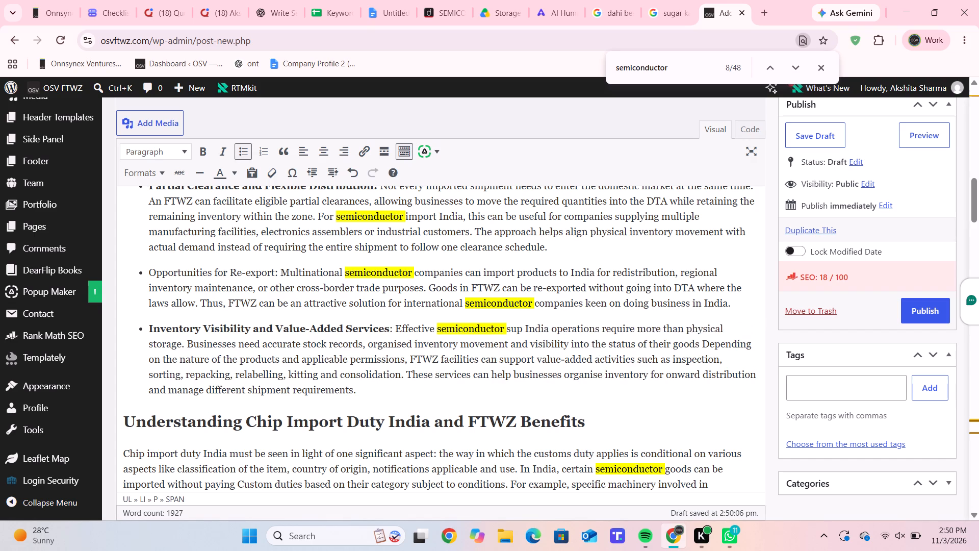
key("BackSpace")
key("BackSpace")
key("BackSpace")
type("Import")
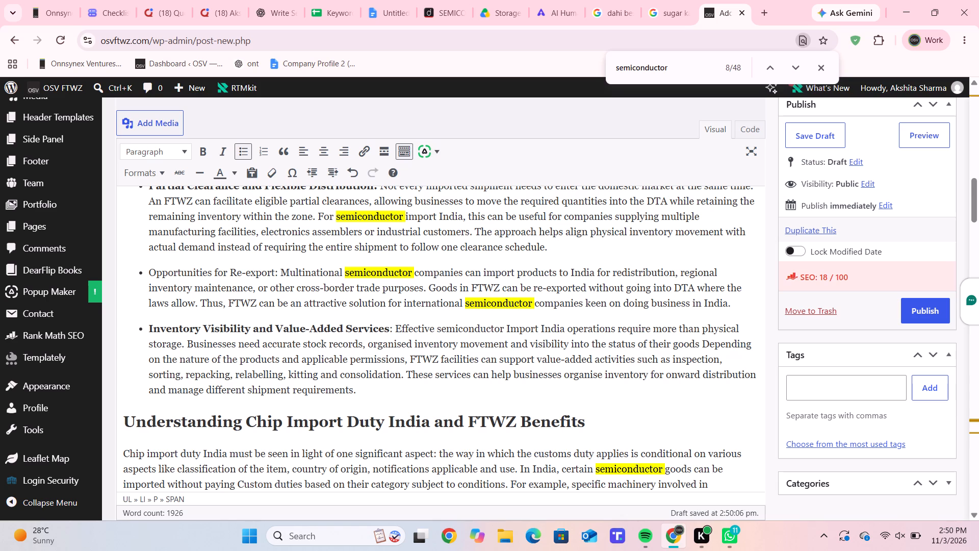
In the paragraph under "Understanding Chip Import Duty India and FTWZ Benefits", change "semiconductor importation in India" to "semiconductor import India".
scroll(561, 330, "down", 4)
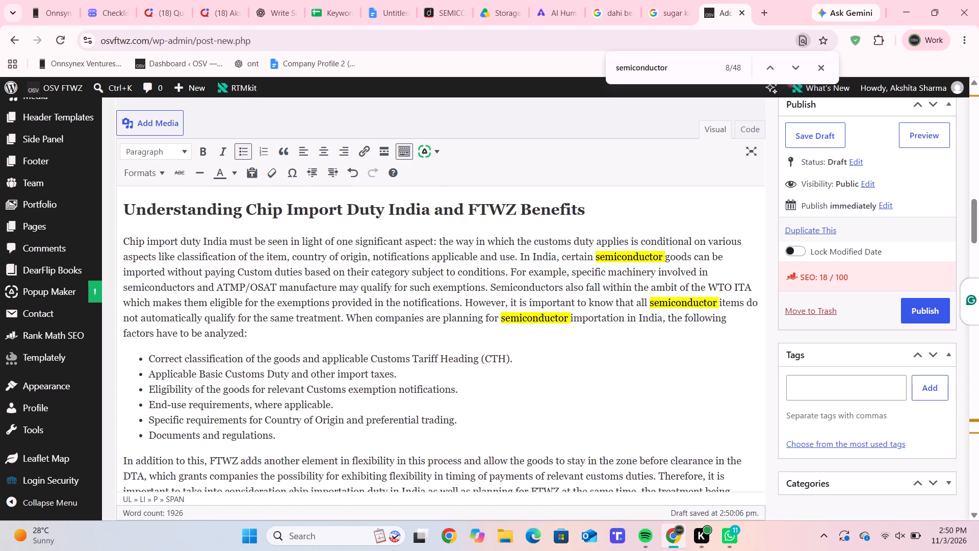
scroll(561, 330, "down", 1)
left_click(624, 304)
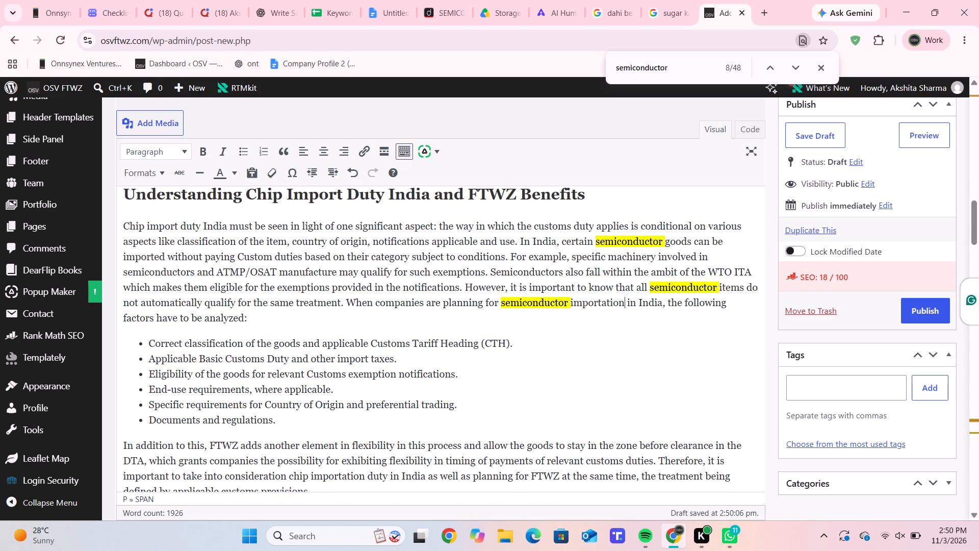
key("BackSpace")
key("BackSpace")
key("BackSpace")
key("BackSpace")
key("BackSpace")
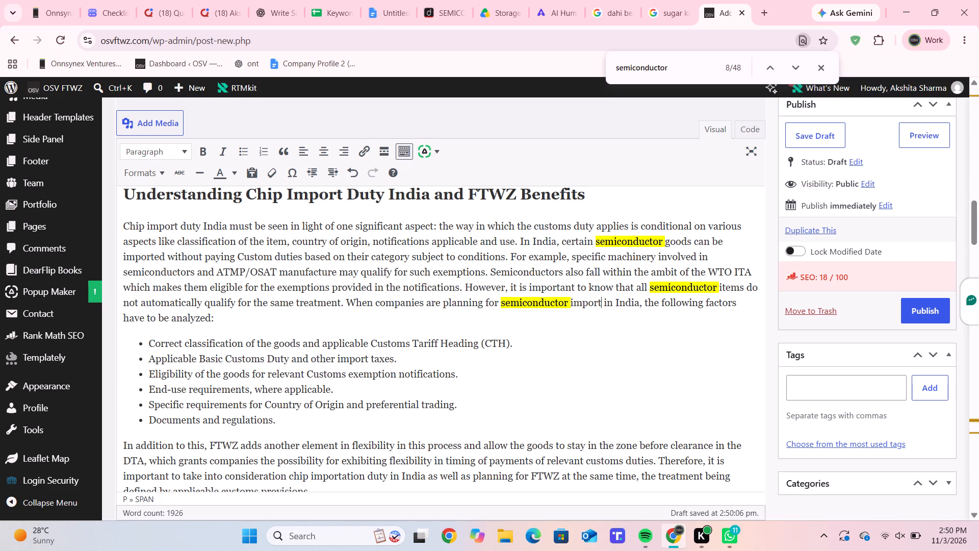
key("Right")
key("Right")
key("Right")
key("BackSpace")
key("BackSpace")
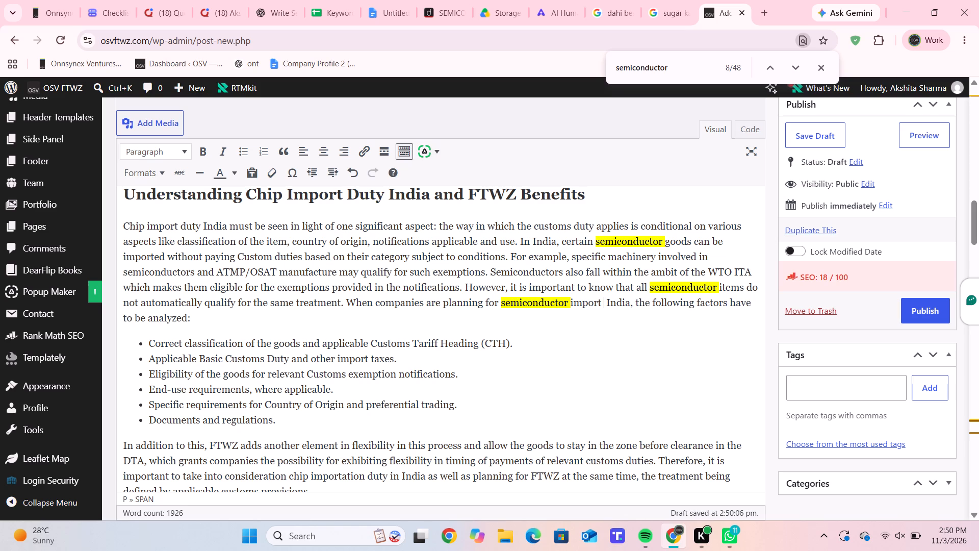
key("BackSpace")
In the paragraph under "How OSV FTWZ Supports Semiconductor Import India", change "semiconductor imports in India" to "semiconductor import in India".
scroll(624, 283, "down", 3)
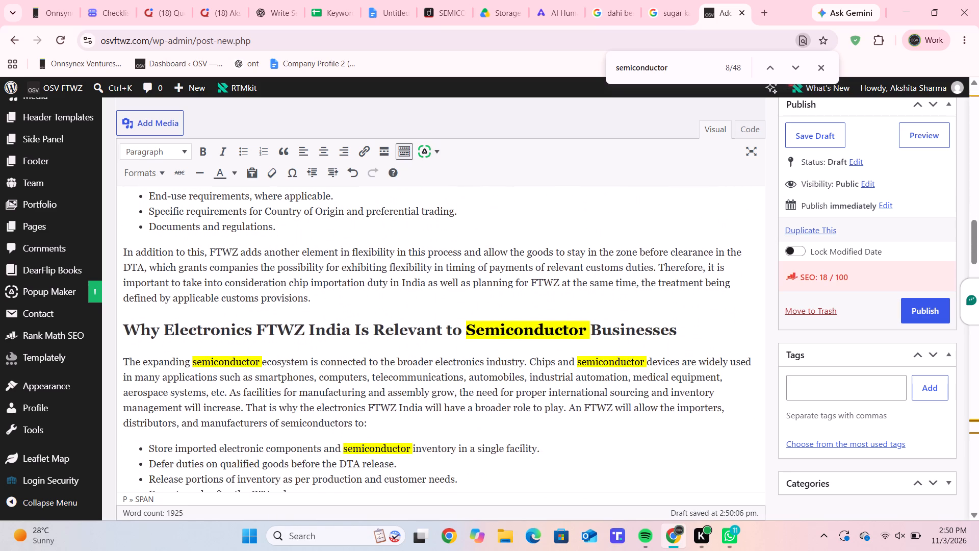
scroll(624, 283, "down", 2)
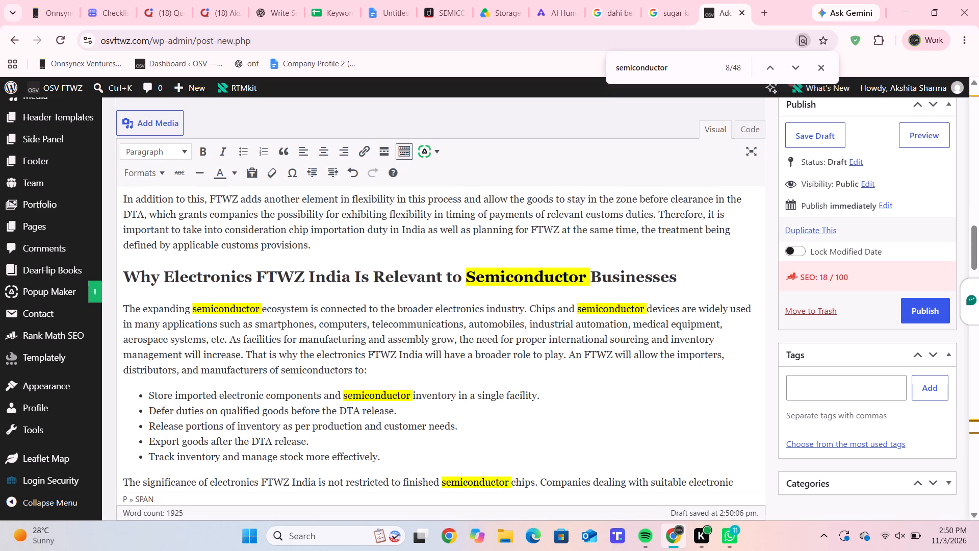
scroll(624, 283, "down", 2)
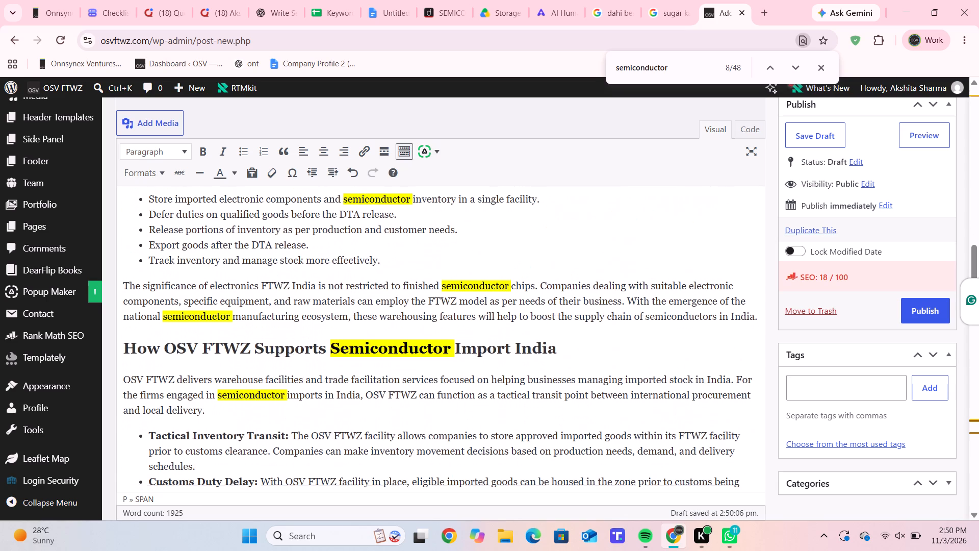
scroll(624, 283, "down", 3)
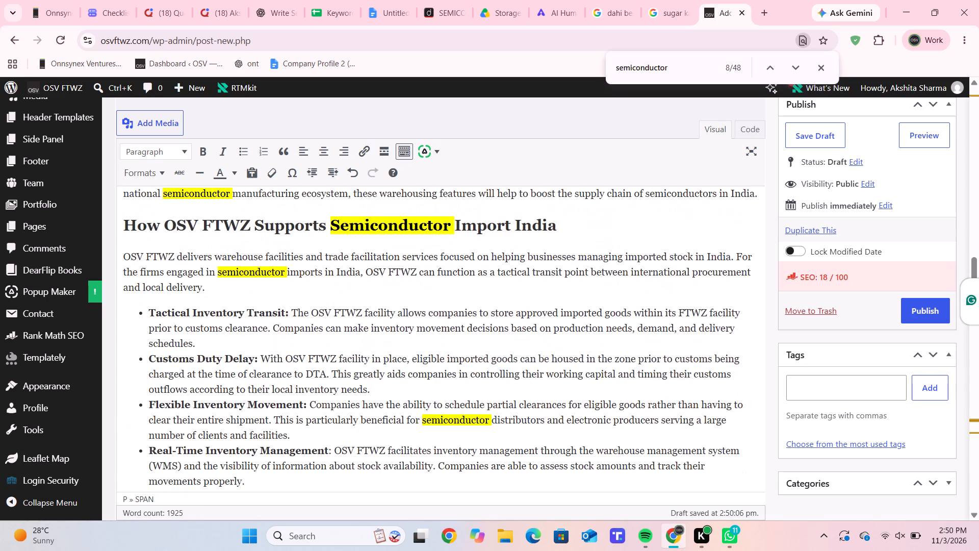
scroll(624, 283, "down", 1)
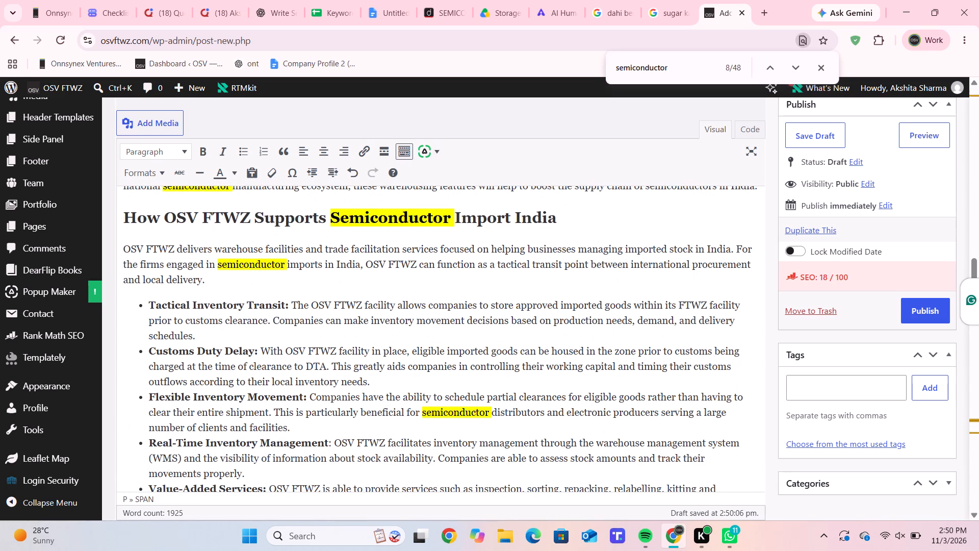
left_click(320, 267)
key("Right")
key("BackSpace")
Review the rest of the article down to the Basic SEO and Additional SEO checks.
scroll(403, 347, "down", 2)
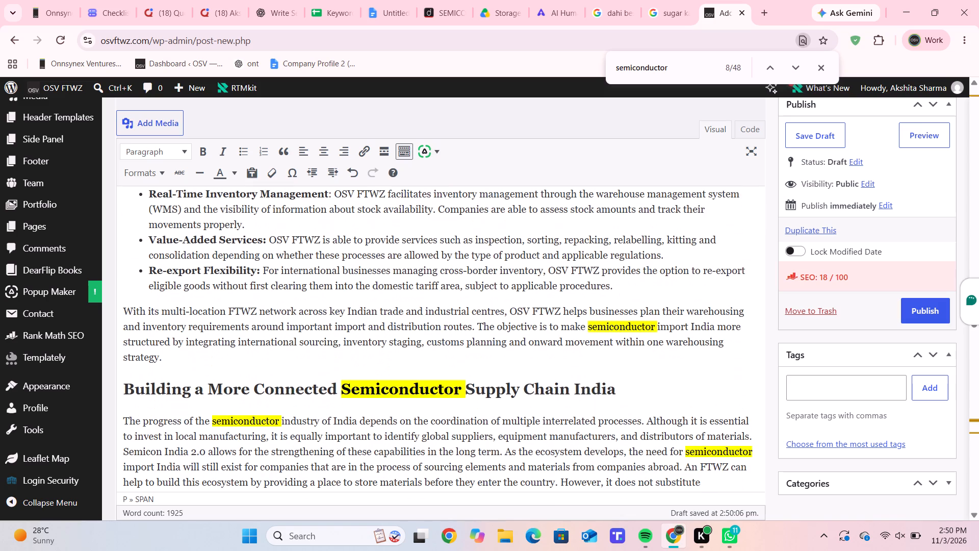
scroll(403, 347, "down", 1)
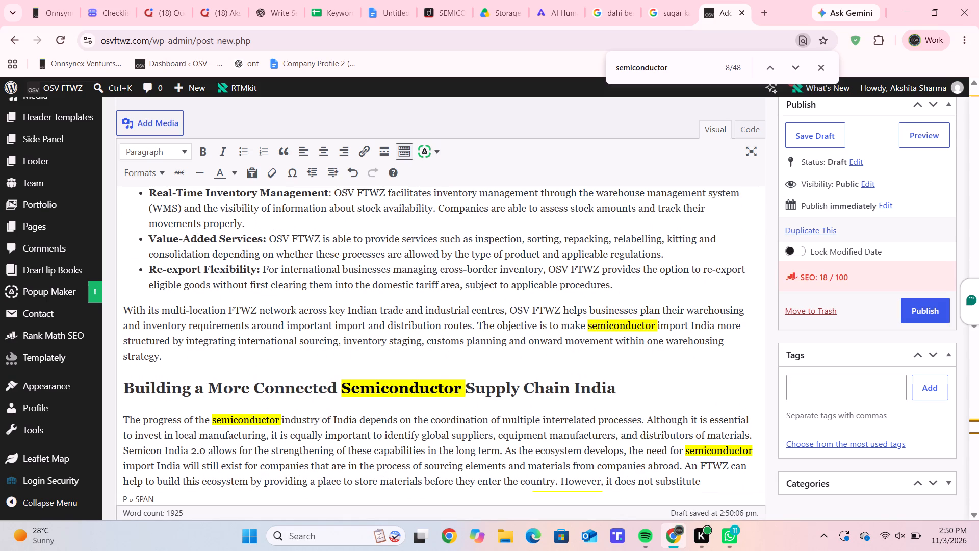
scroll(379, 379, "down", 2)
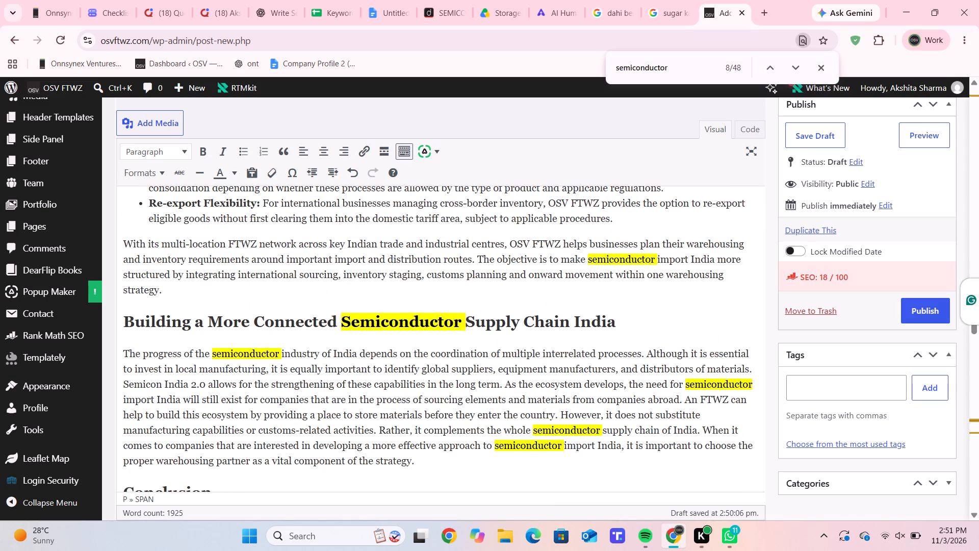
scroll(580, 307, "down", 4)
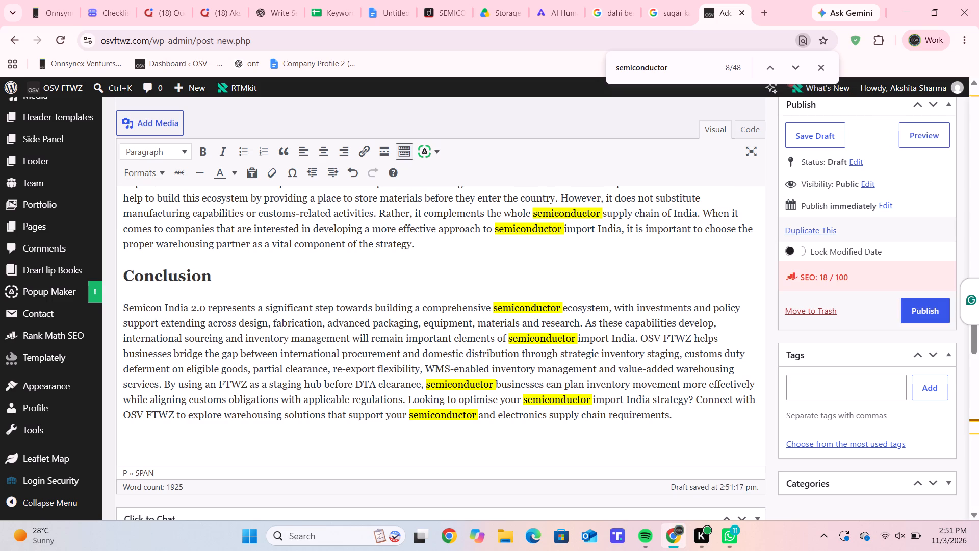
scroll(580, 307, "down", 4)
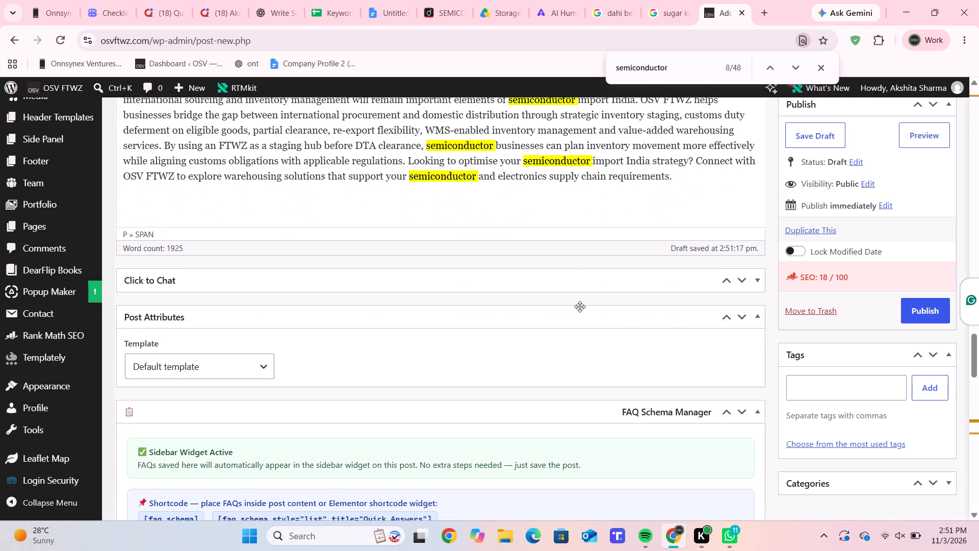
scroll(580, 307, "down", 5)
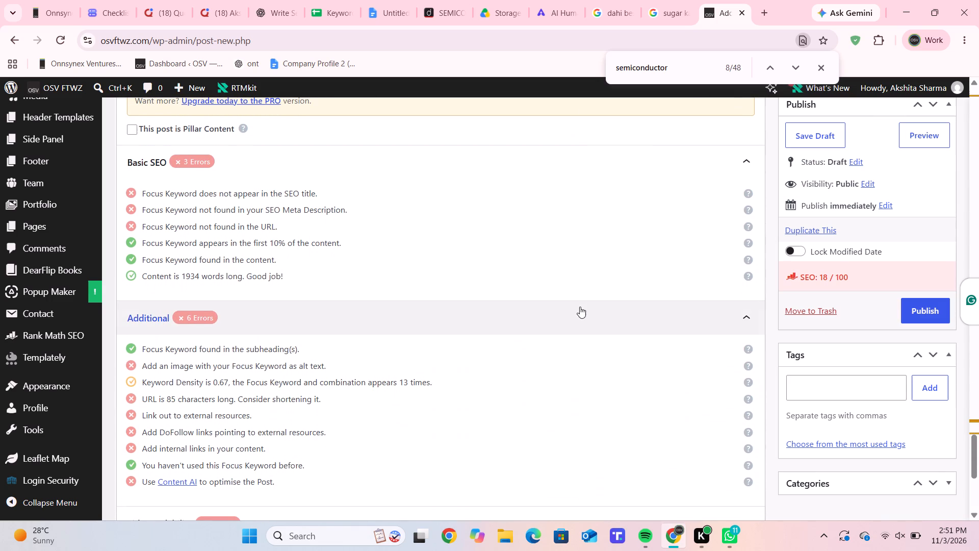
In the Conclusion's last sentence, replace "semiconductor and electronics supply" with "electronics and semiconductor import India supply", keeping "chain requirements".
scroll(580, 307, "up", 14)
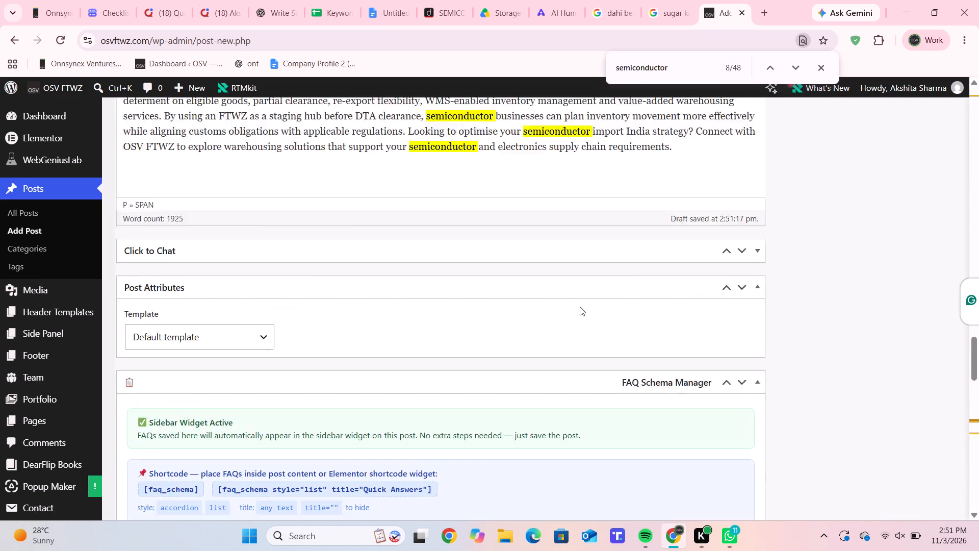
scroll(580, 307, "up", 2)
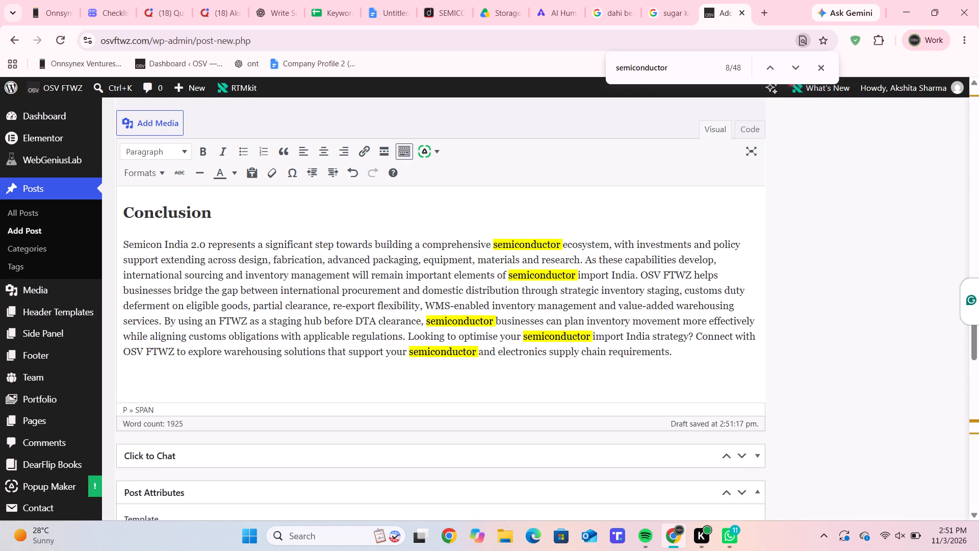
left_click_drag(582, 350, 483, 356)
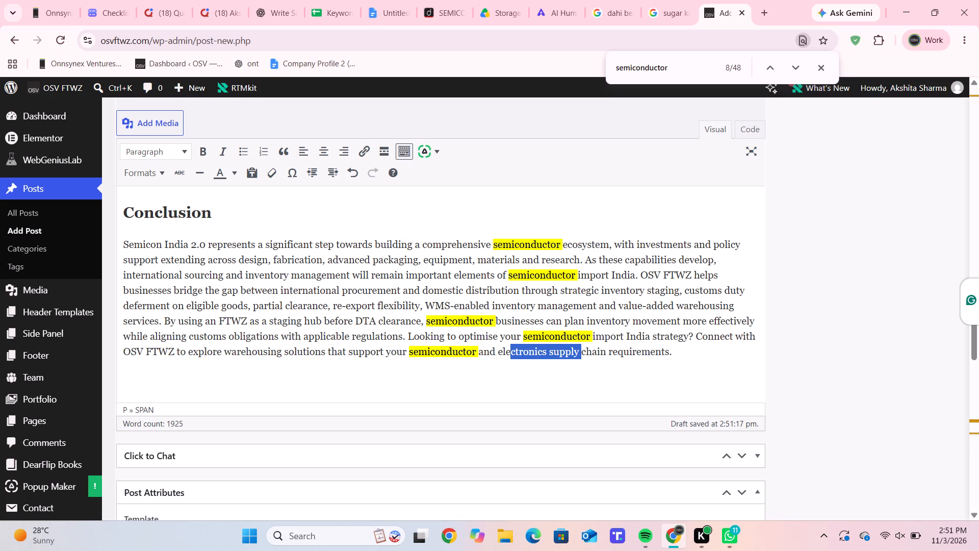
left_click_drag(483, 356, 426, 352)
key("BackSpace")
key("BackSpace")
key("BackSpace")
key("BackSpace")
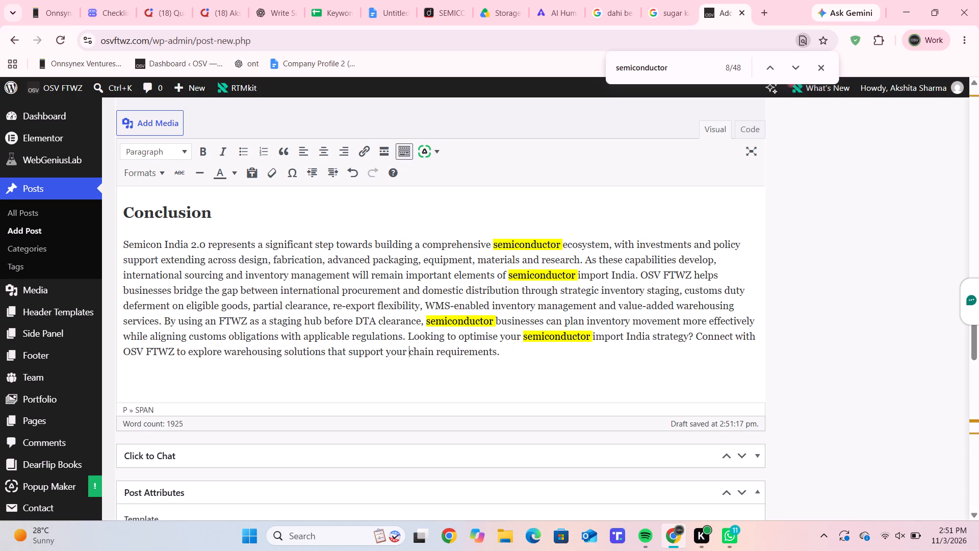
key("Right")
key("Left")
type("electronics and")
key("space")
type("semiconductor")
key("space")
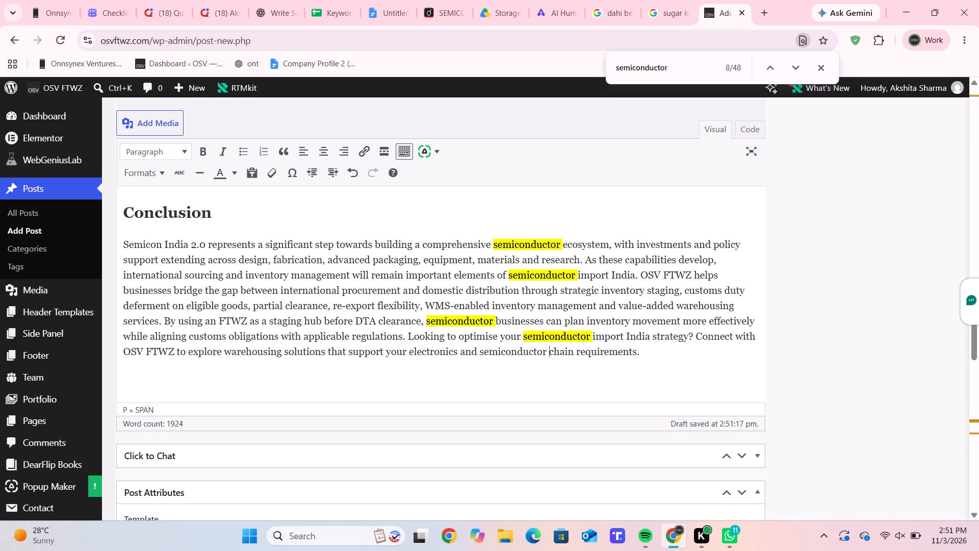
type("import India")
key("space")
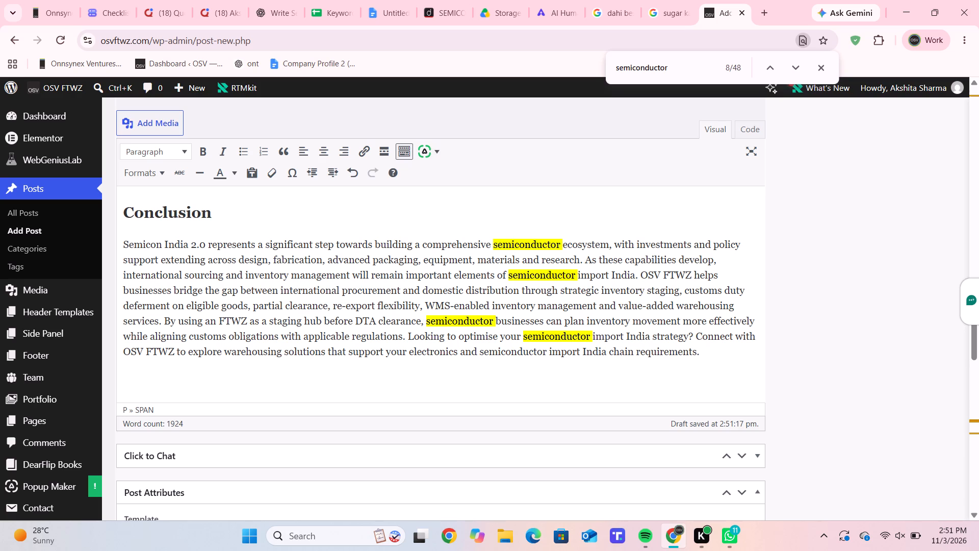
key("Right")
key("Right")
key("Left")
key("Left")
key("space")
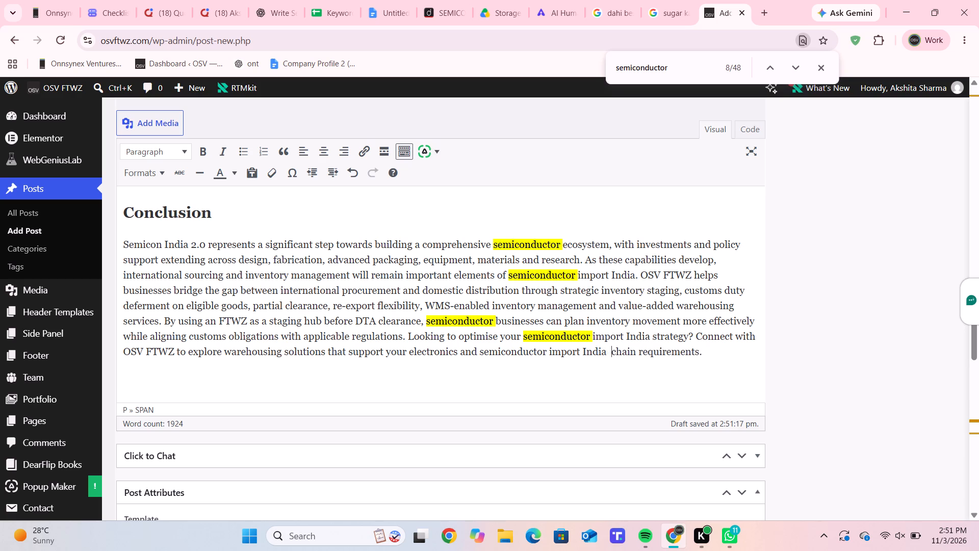
type("supply")
key("space")
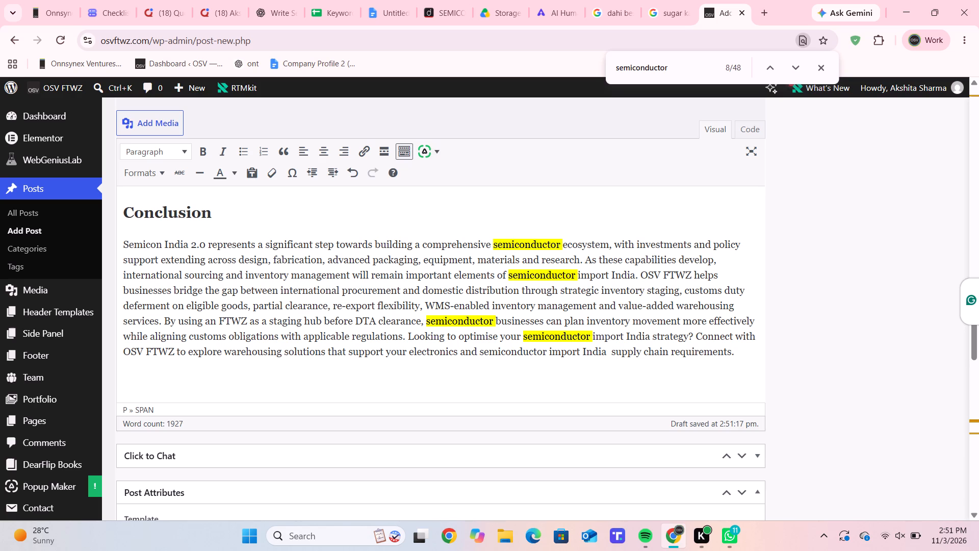
Under "Building a More Connected Semiconductor Supply Chain India", replace "supply chain of" with "India" after "it complements the whole semiconductor".
scroll(426, 352, "up", 3)
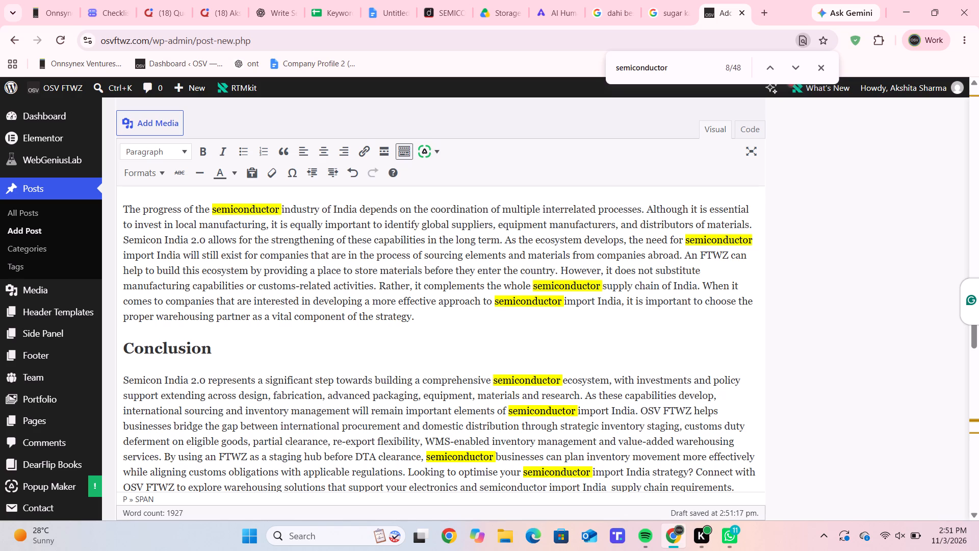
left_click(670, 290)
key("BackSpace")
key("BackSpace")
key("BackSpace")
key("BackSpace")
key("BackSpace")
key("BackSpace")
key("BackSpace")
key("BackSpace")
key("BackSpace")
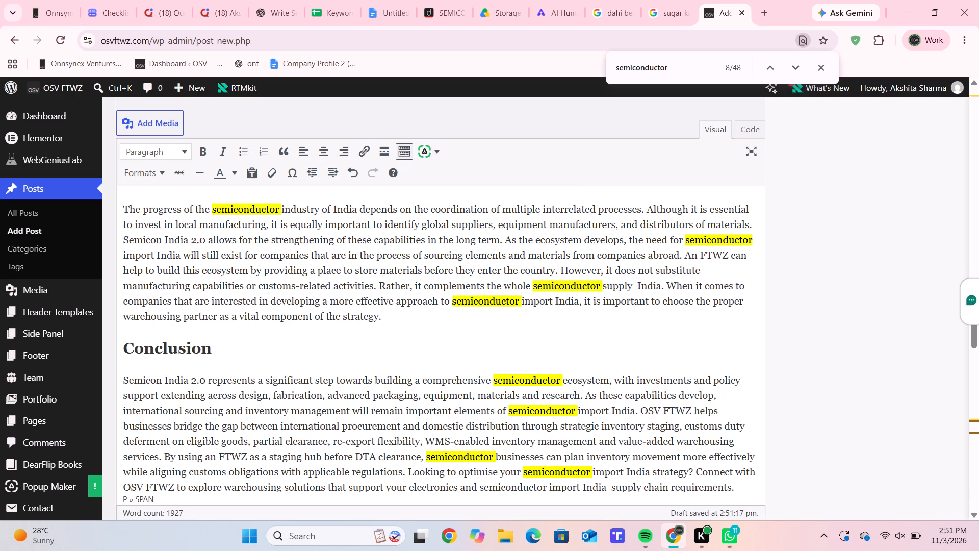
key("BackSpace")
key("BackSpace")
key("BackSpace")
key("BackSpace")
key("BackSpace")
key("BackSpace")
type("Indpa")
key("BackSpace")
key("BackSpace")
type("ia")
key("space")
key("BackSpace")
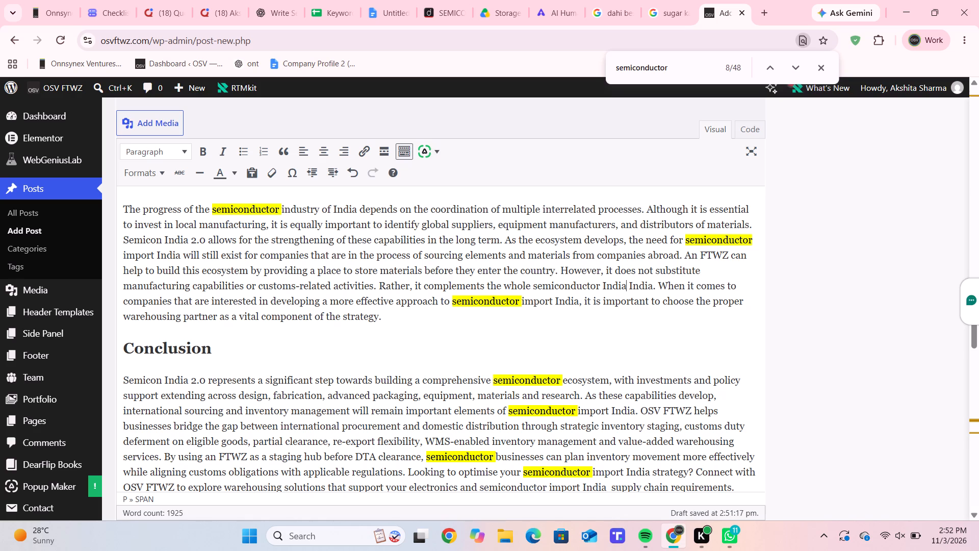
In the first sentence of the same paragraph, change "semiconductor industry of India" to "semiconductor import India".
left_click(326, 206)
key("Left")
key("BackSpace")
key("BackSpace")
key("BackSpace")
key("BackSpace")
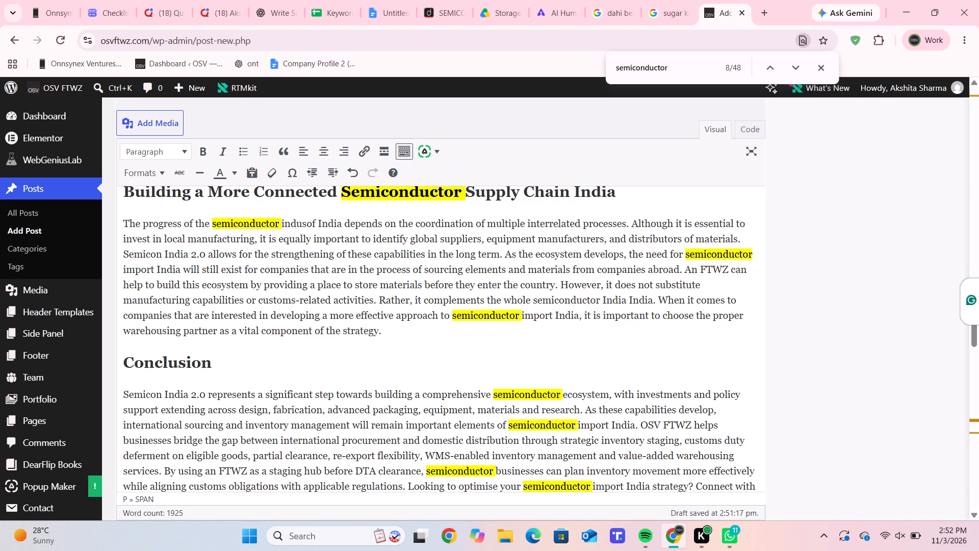
key("BackSpace")
key("BackSpace")
key("BackSpace")
key("BackSpace")
key("BackSpace")
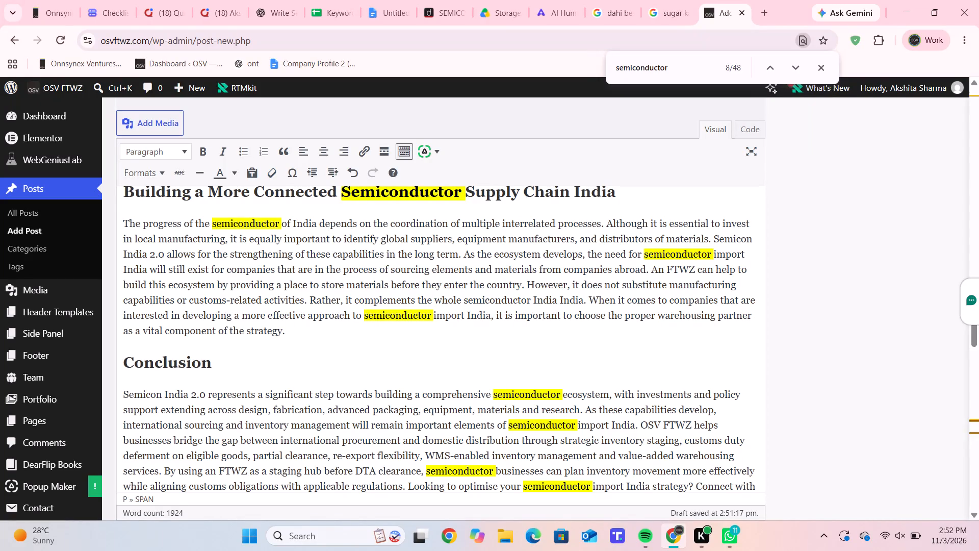
key("Right")
key("Right")
key("BackSpace")
key("BackSpace")
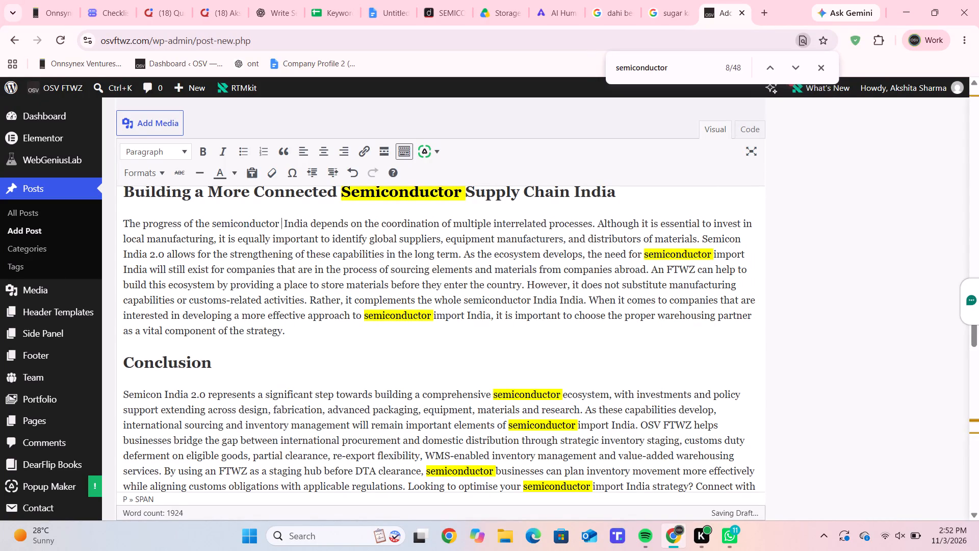
type("import")
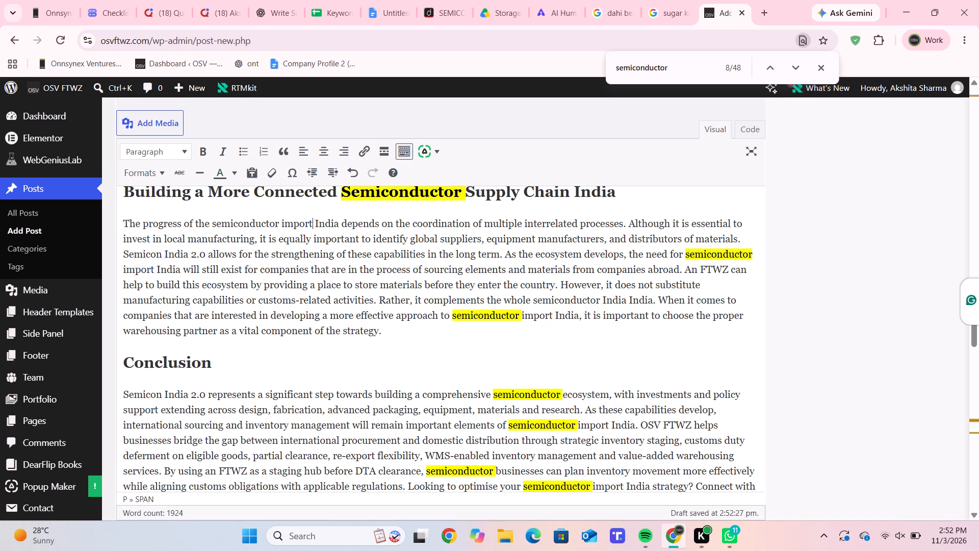
In the "Opportunities for Re-export" bullet, replace "companies can import products to" with "import" after "Multinational semiconductor".
scroll(326, 206, "up", 6)
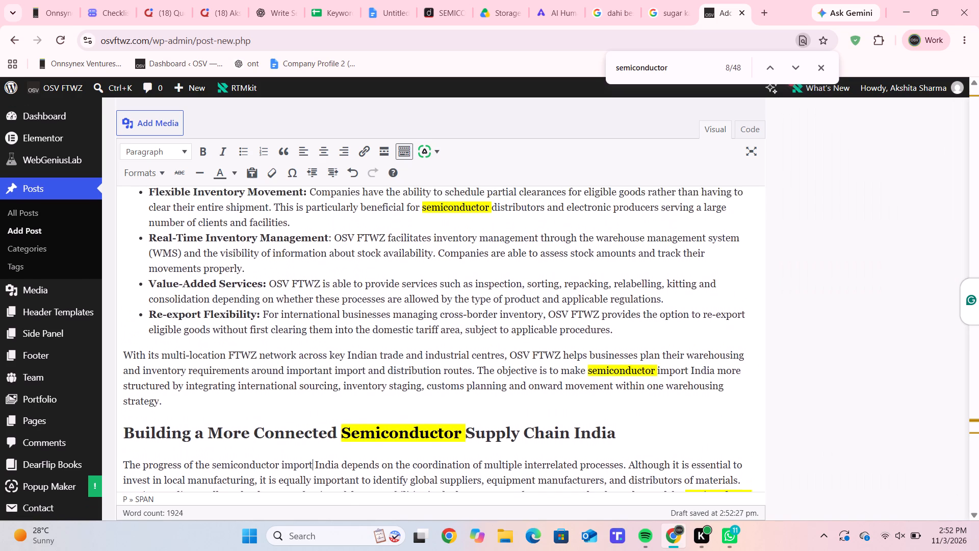
scroll(326, 206, "up", 3)
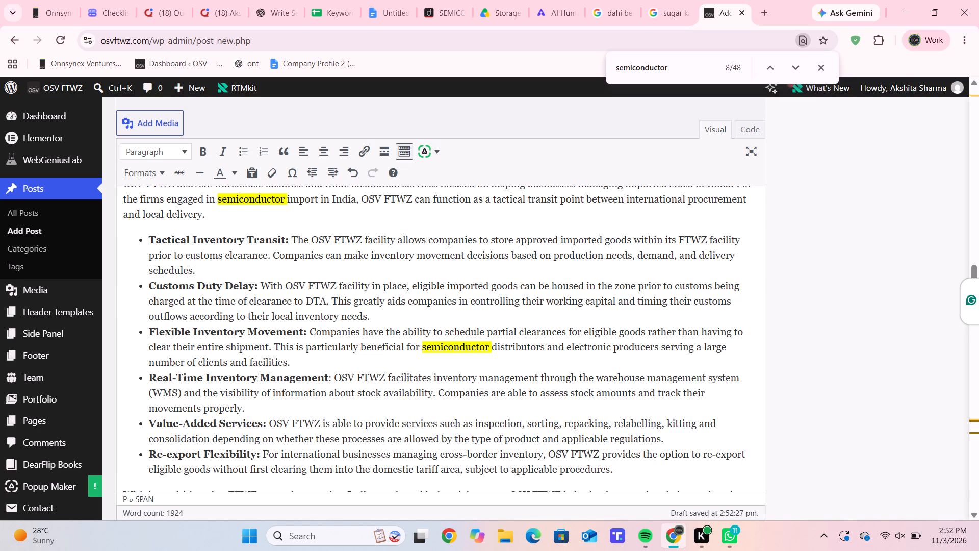
scroll(326, 206, "up", 6)
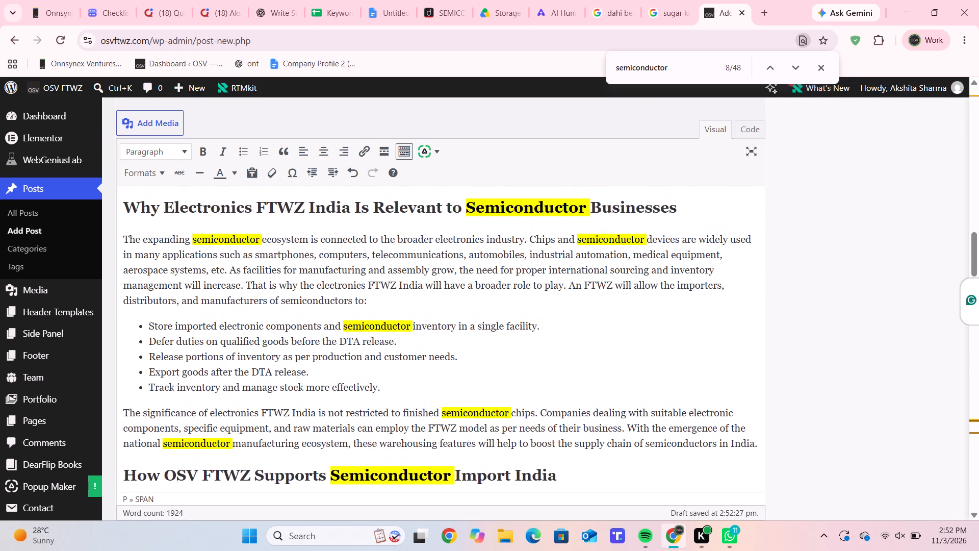
scroll(326, 210, "up", 1)
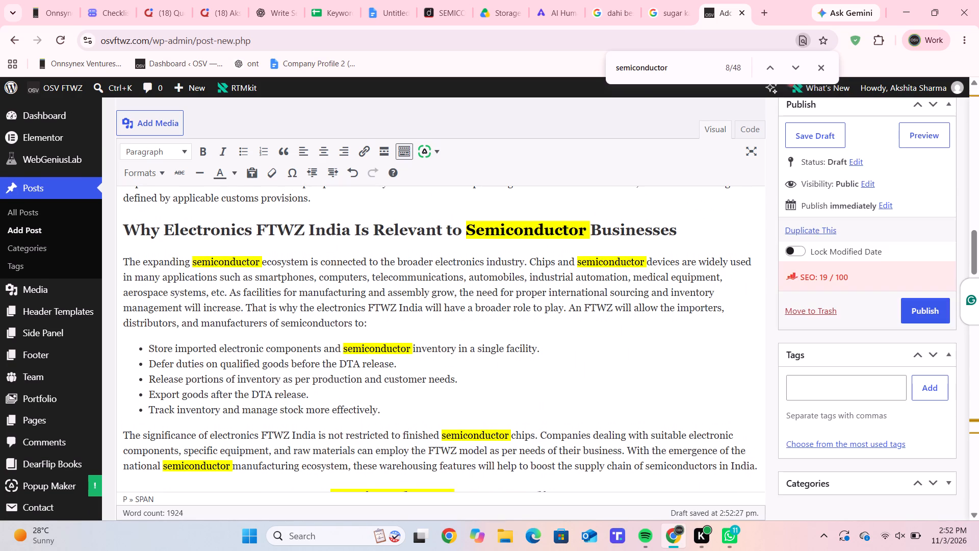
scroll(326, 210, "up", 1)
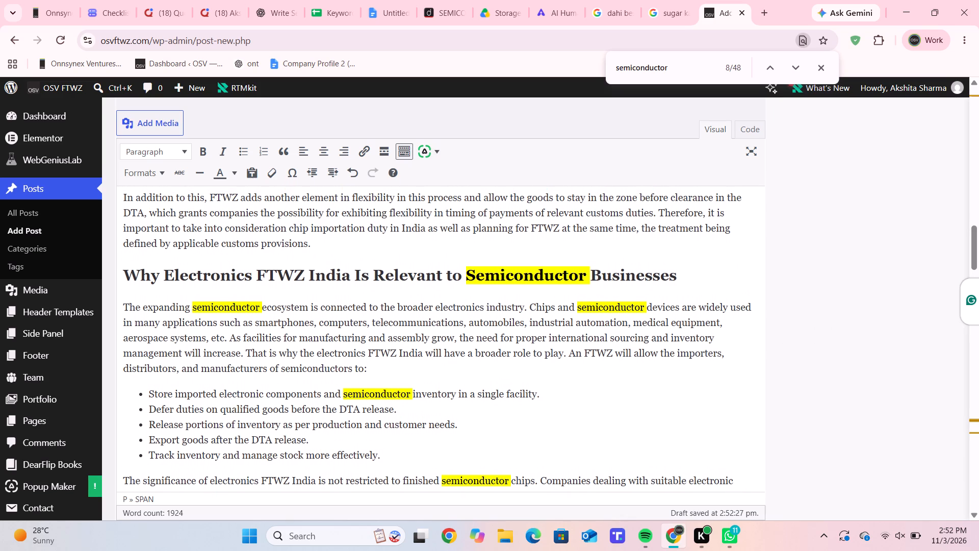
scroll(326, 210, "up", 2)
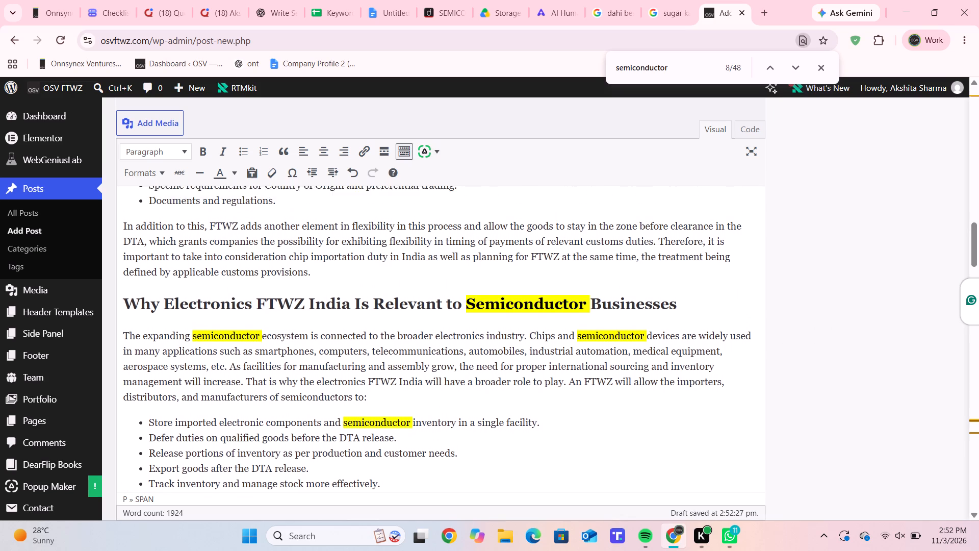
scroll(326, 210, "up", 4)
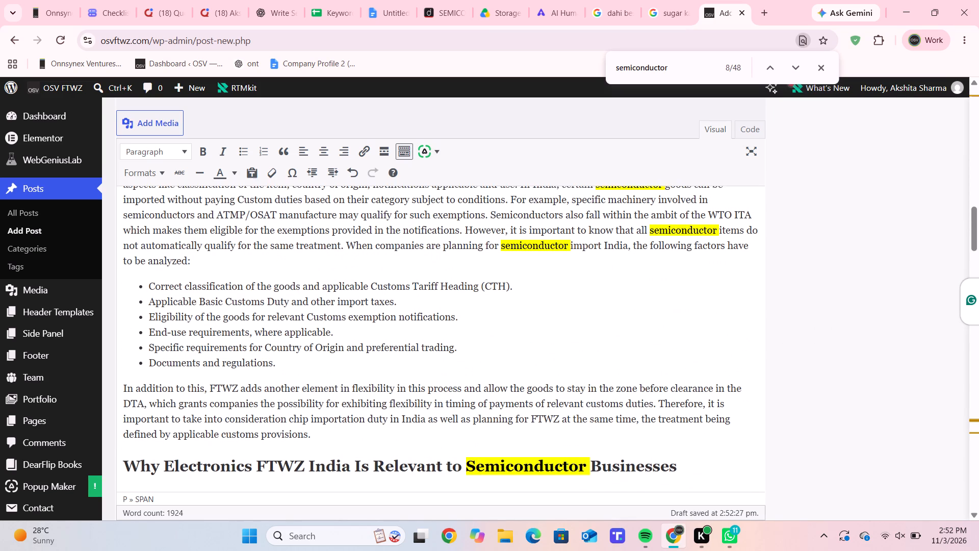
scroll(326, 210, "up", 1)
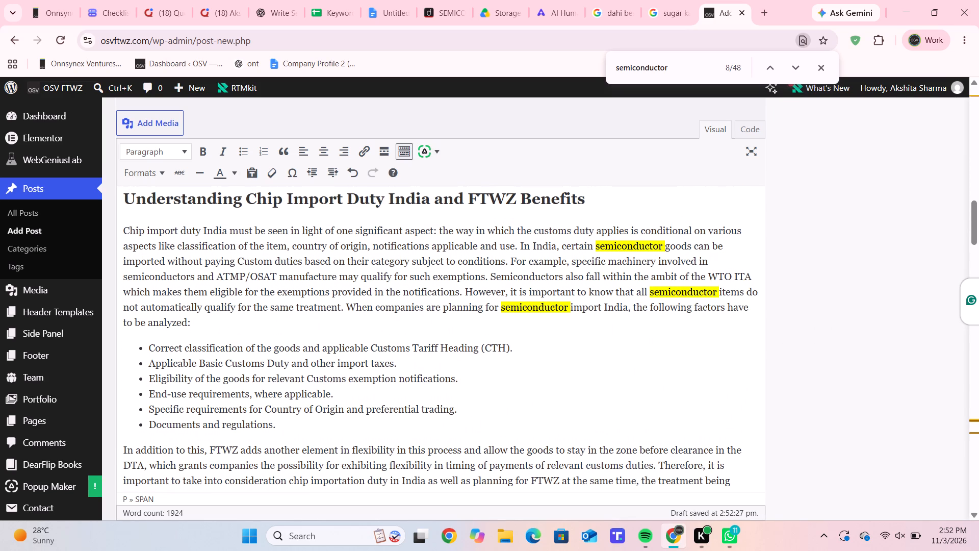
scroll(326, 210, "up", 1)
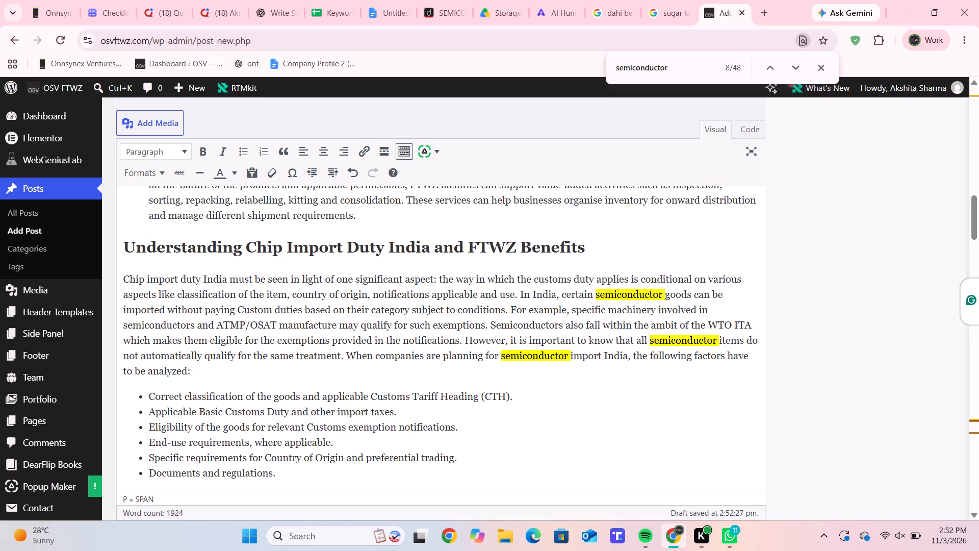
scroll(326, 210, "up", 3)
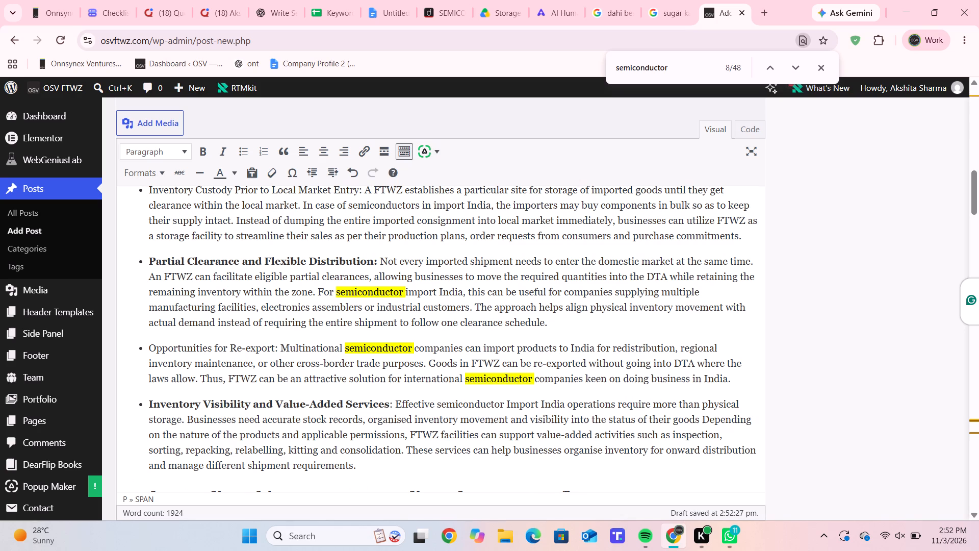
left_click_drag(571, 347, 409, 350)
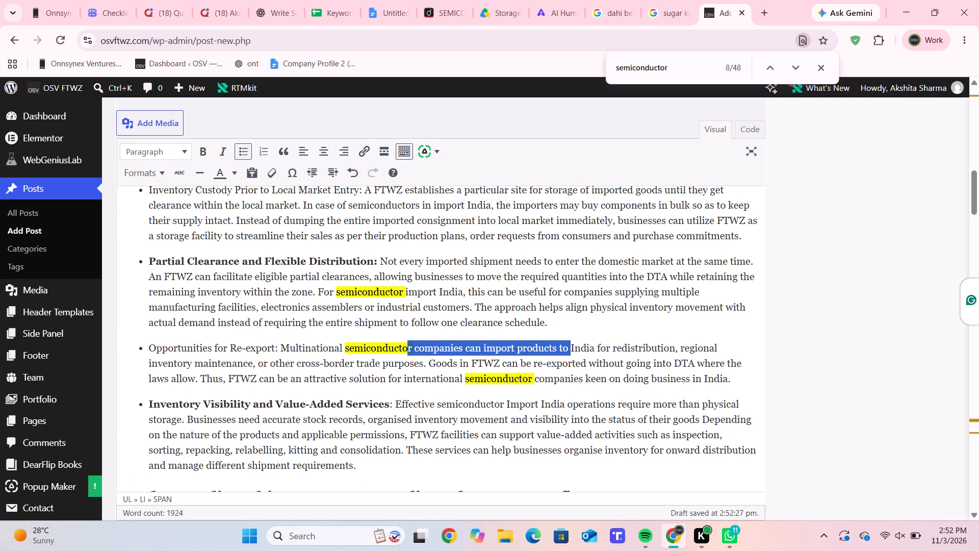
left_click_drag(409, 350, 414, 353)
key("BackSpace")
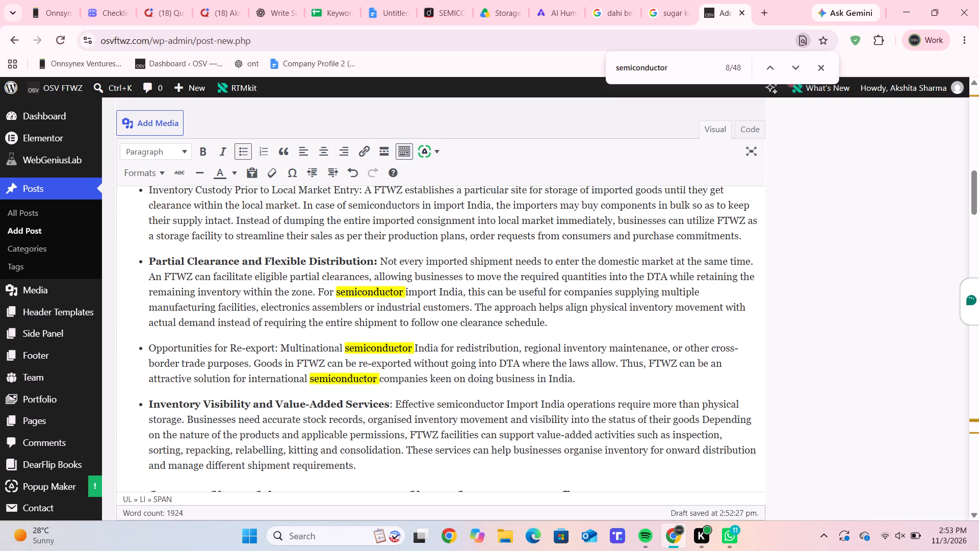
key("i")
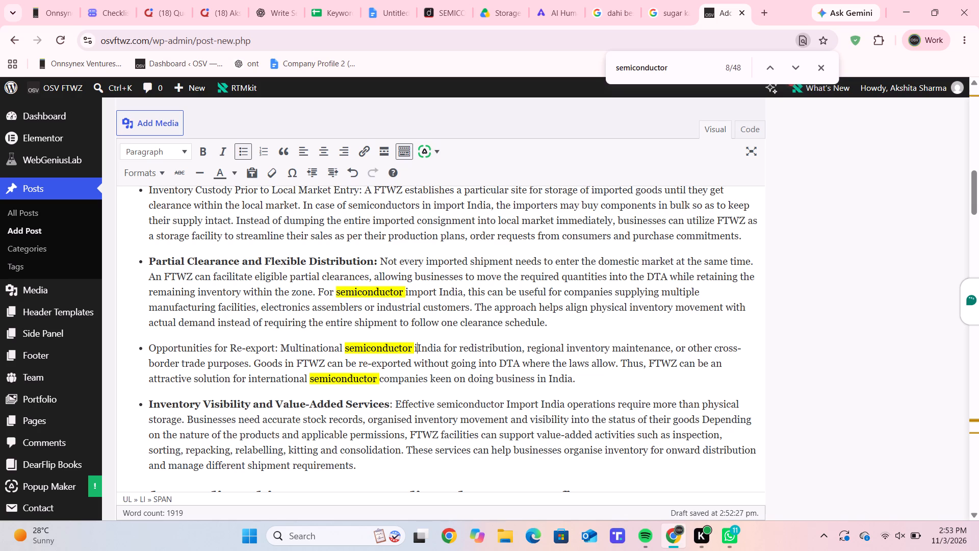
type("mport")
key("space")
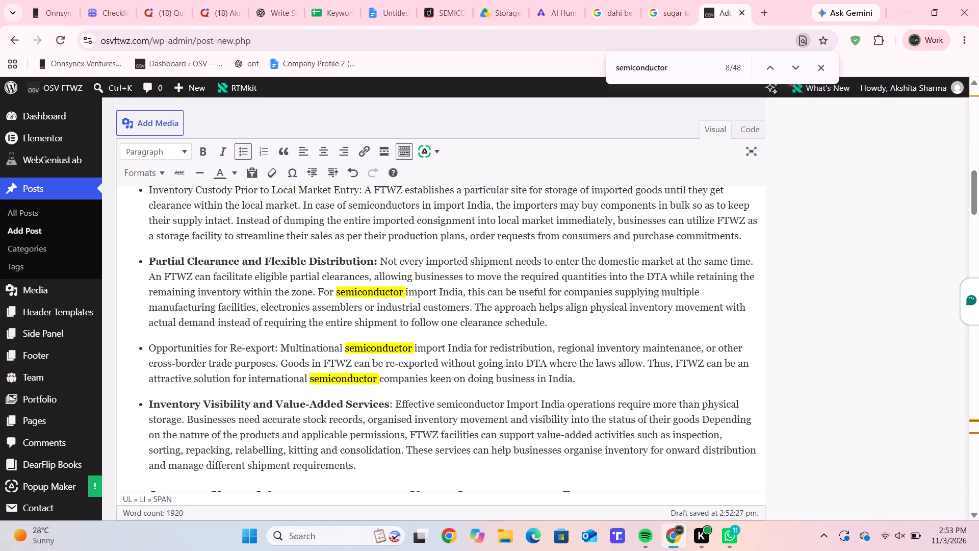
Remove the blank line between the "Customs Duty Deferment Until DTA Clearance" and "Inventory Custody Prior to Local Market Entry" bullets.
scroll(409, 348, "up", 2)
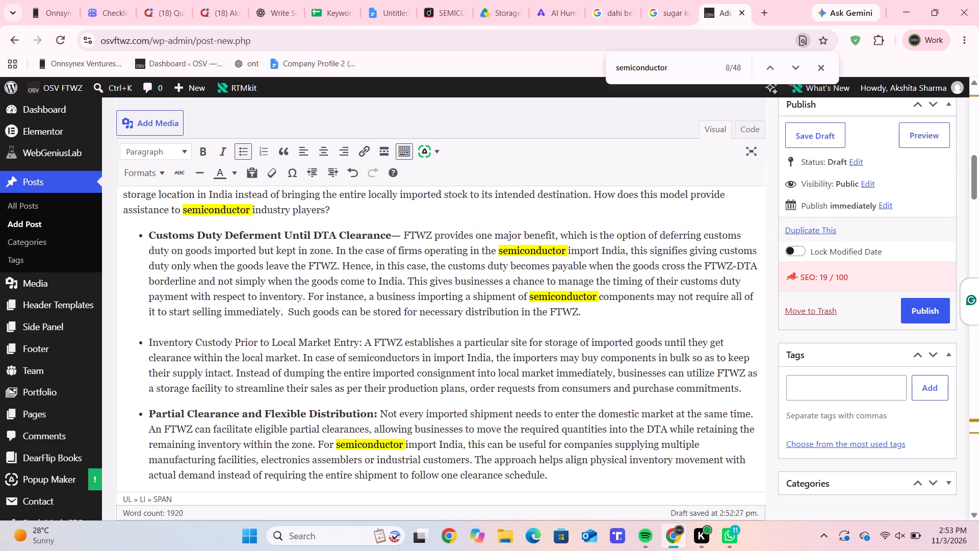
left_click(388, 331)
left_click(388, 331)
key("BackSpace")
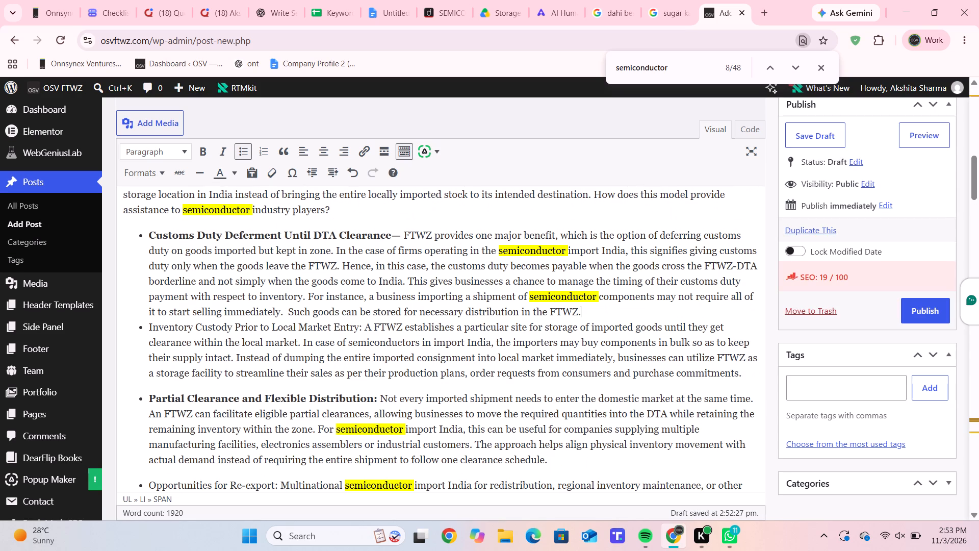
Review the highlighted "semiconductor" mentions from "How FTWZ Supports Semiconductor Import India" back up to the article's introduction.
scroll(388, 331, "up", 1)
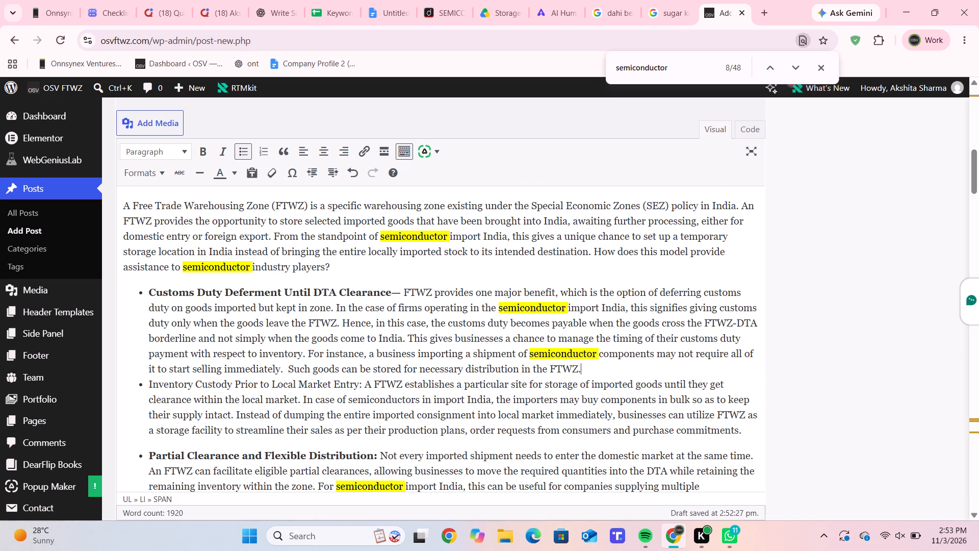
scroll(388, 331, "up", 2)
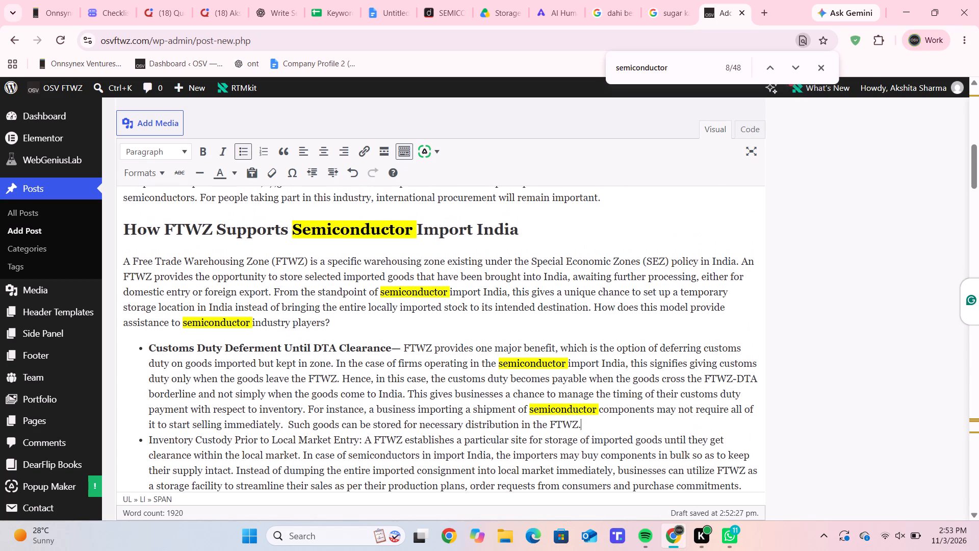
scroll(388, 331, "up", 4)
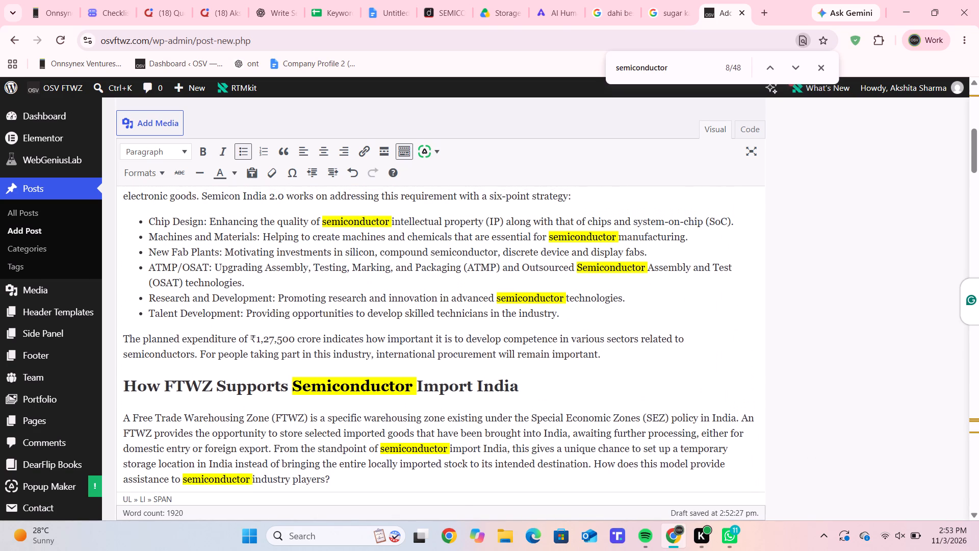
scroll(388, 342, "up", 2)
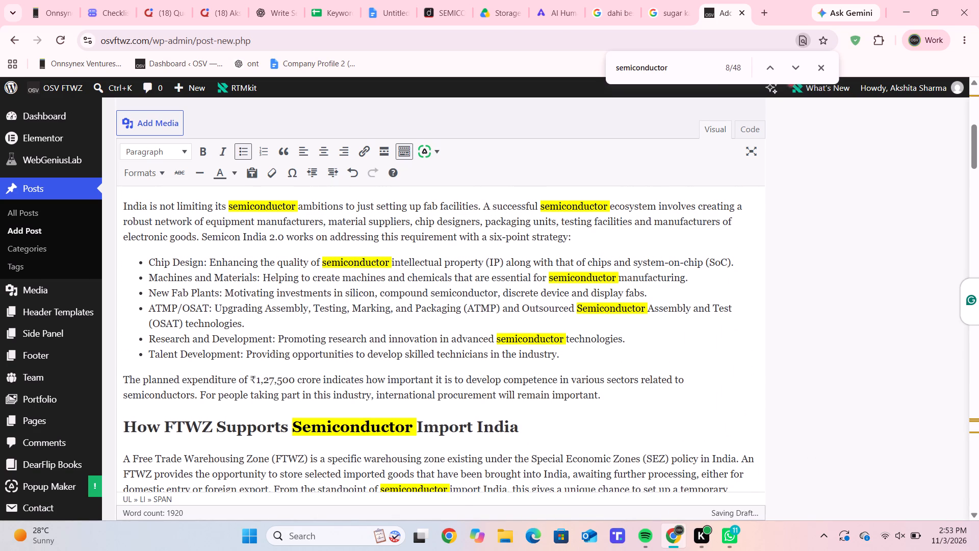
scroll(388, 342, "up", 1)
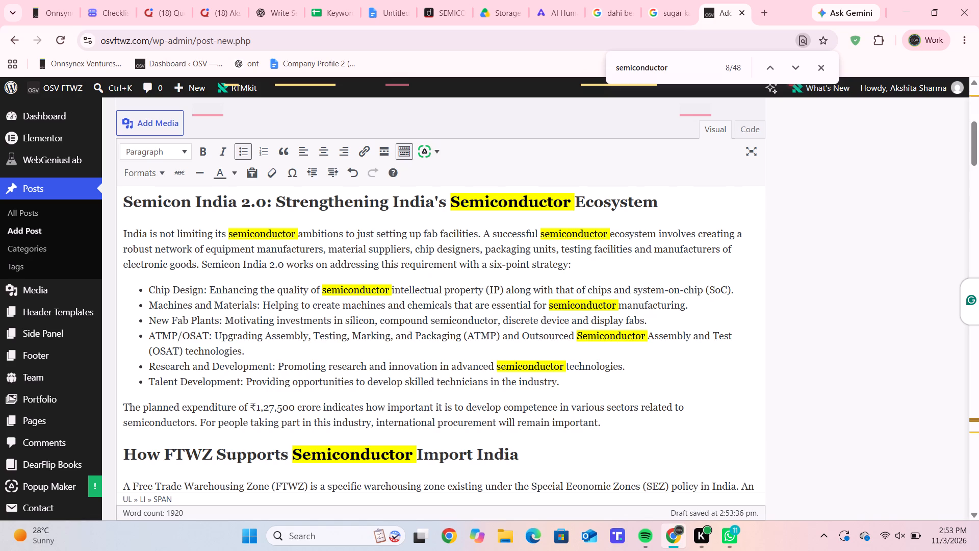
scroll(381, 375, "up", 3)
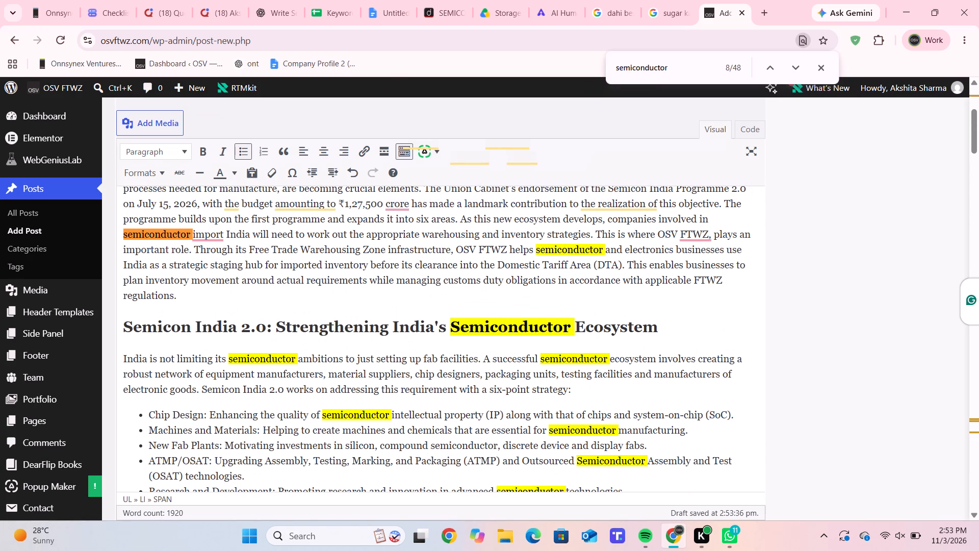
scroll(381, 375, "up", 2)
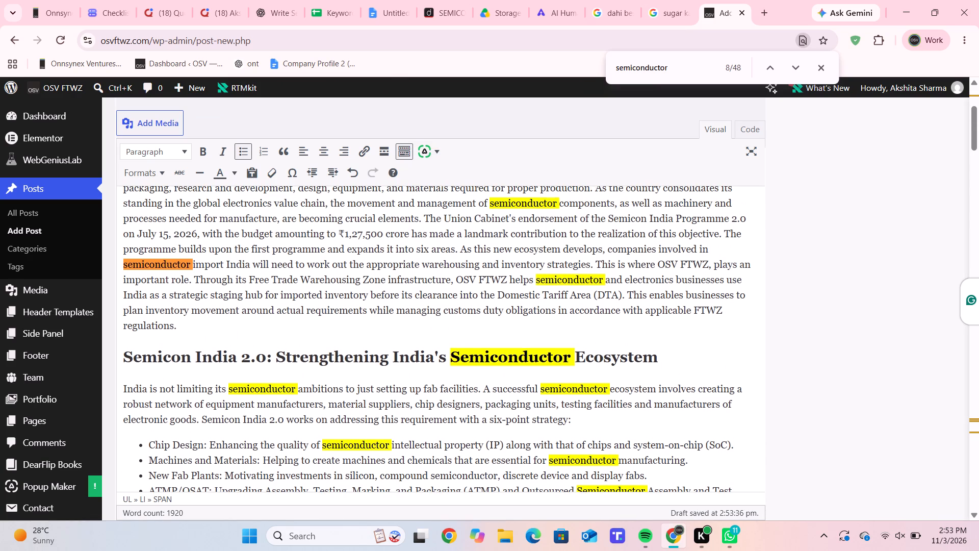
scroll(381, 375, "up", 1)
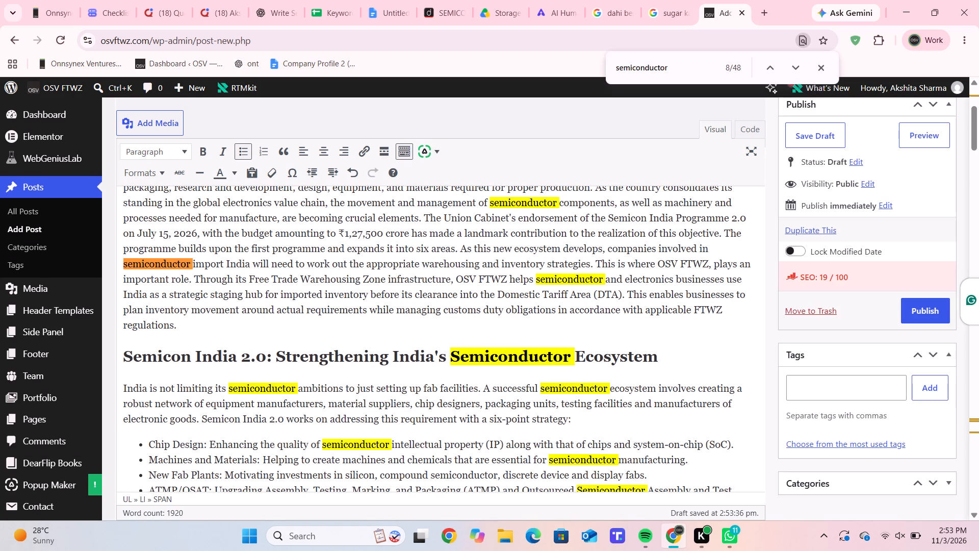
scroll(381, 375, "up", 2)
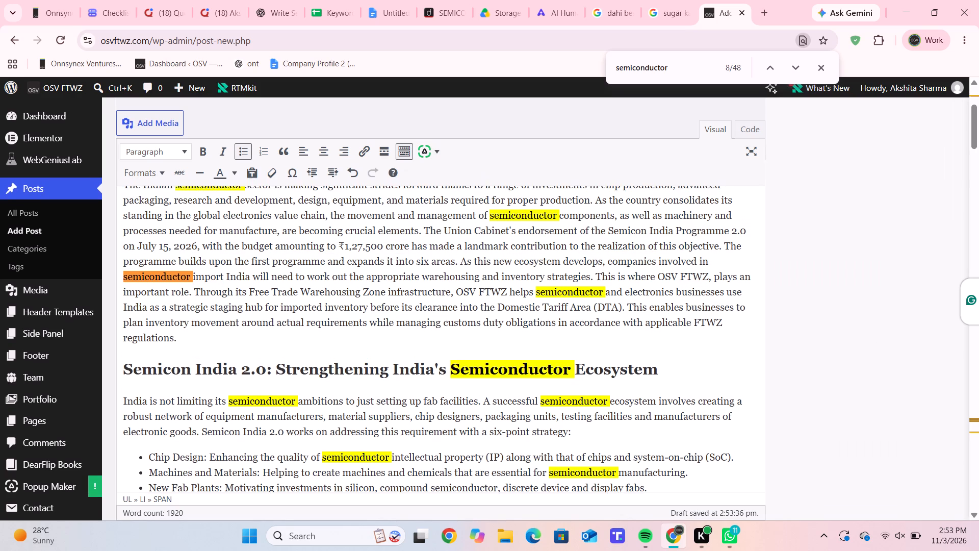
scroll(381, 375, "up", 2)
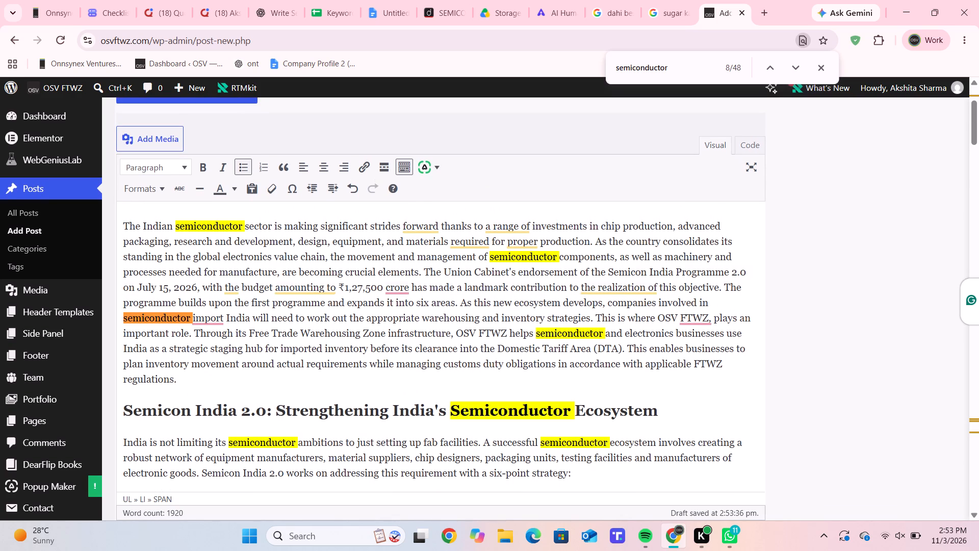
scroll(381, 375, "up", 1)
left_click(612, 253)
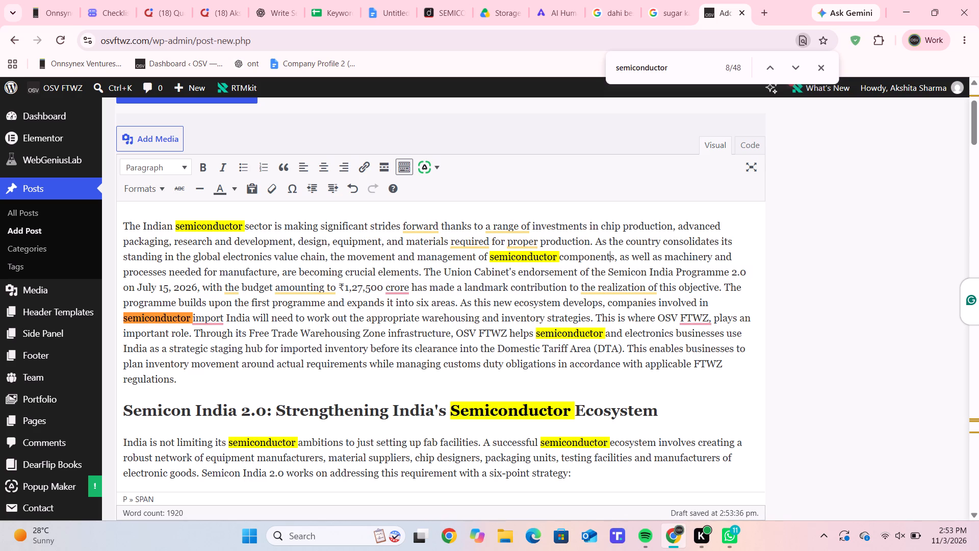
Check the focus keyword's Basic SEO and Additional checks, including keyword density, for the edited article.
scroll(486, 244, "down", 12)
scroll(486, 244, "down", 10)
scroll(486, 244, "down", 14)
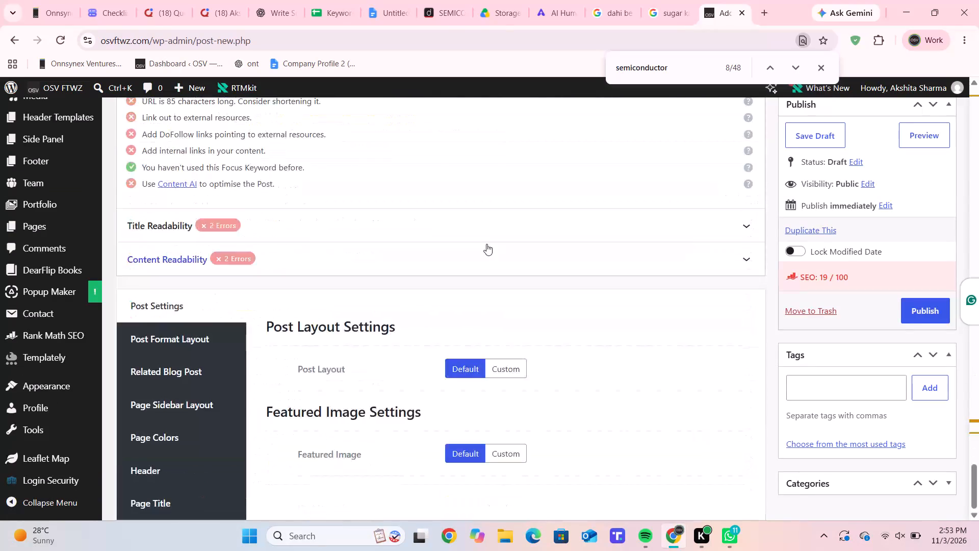
scroll(486, 244, "up", 3)
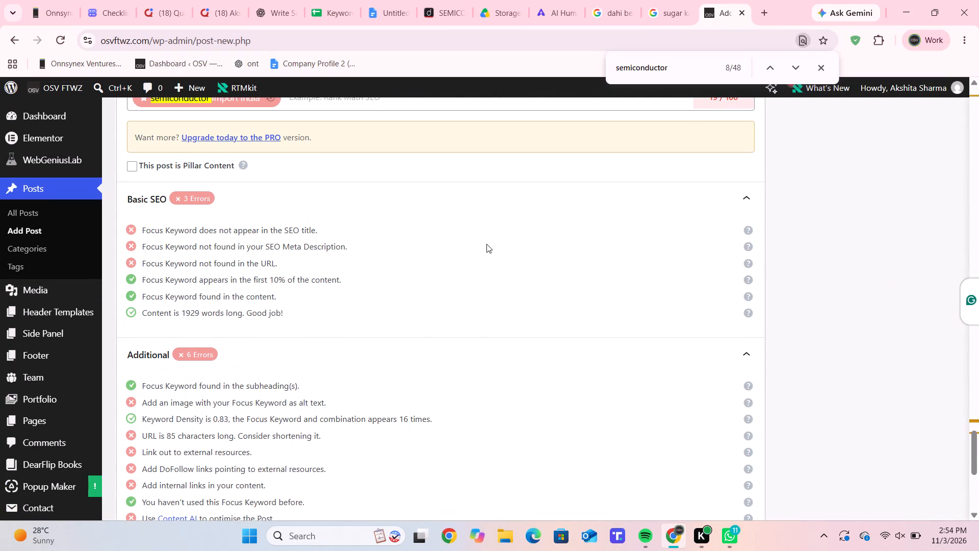
scroll(486, 244, "up", 2)
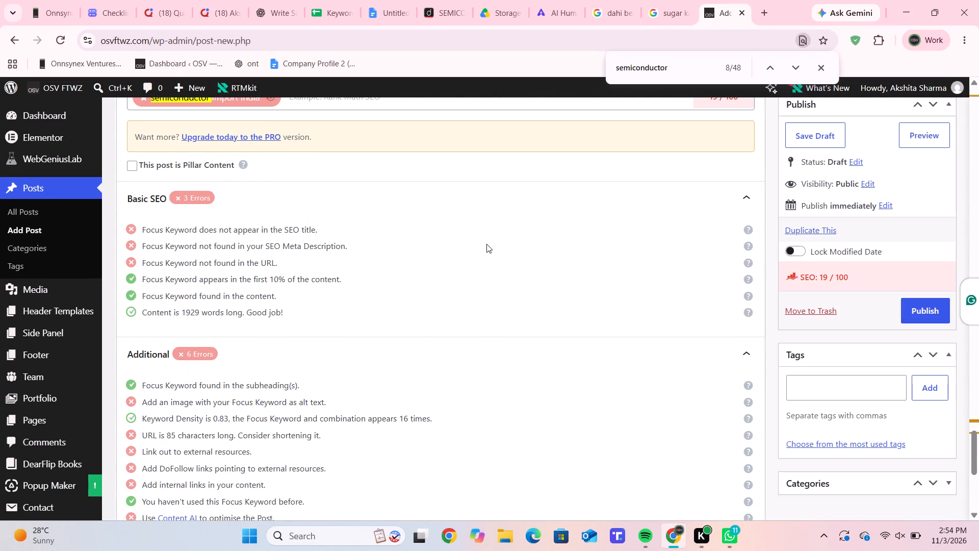
scroll(486, 244, "up", 1)
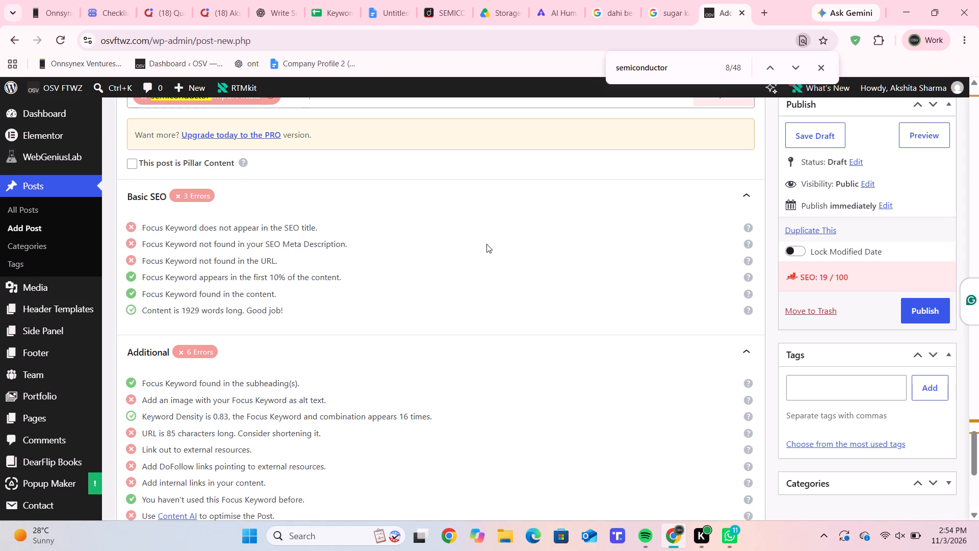
scroll(486, 244, "down", 1)
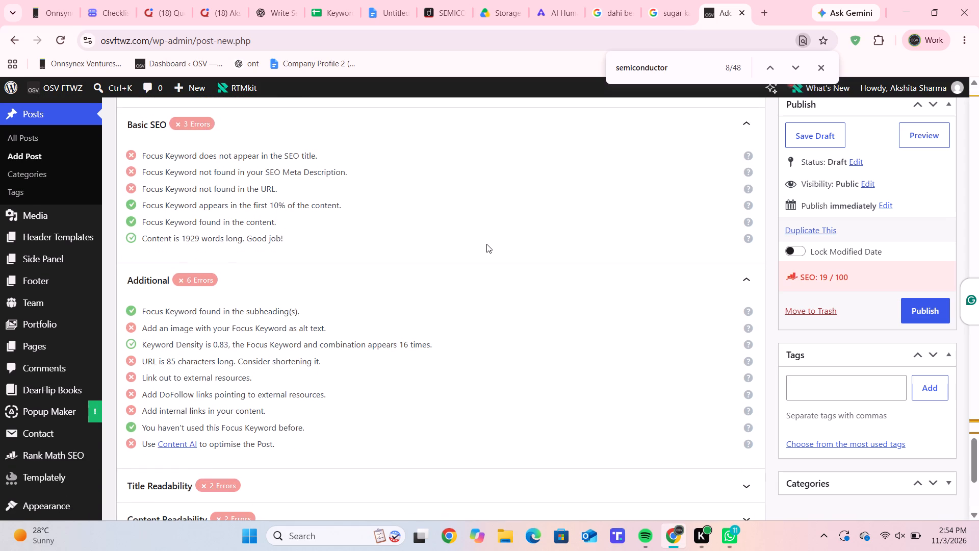
scroll(486, 244, "down", 1)
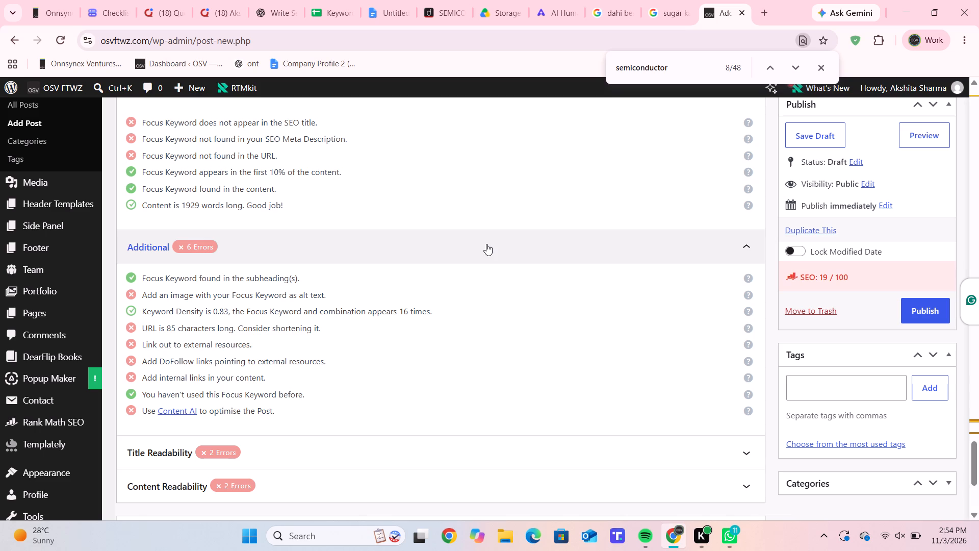
Review the Basic SEO and Additional checks and the search snippet's title, permalink and description.
scroll(486, 244, "down", 1)
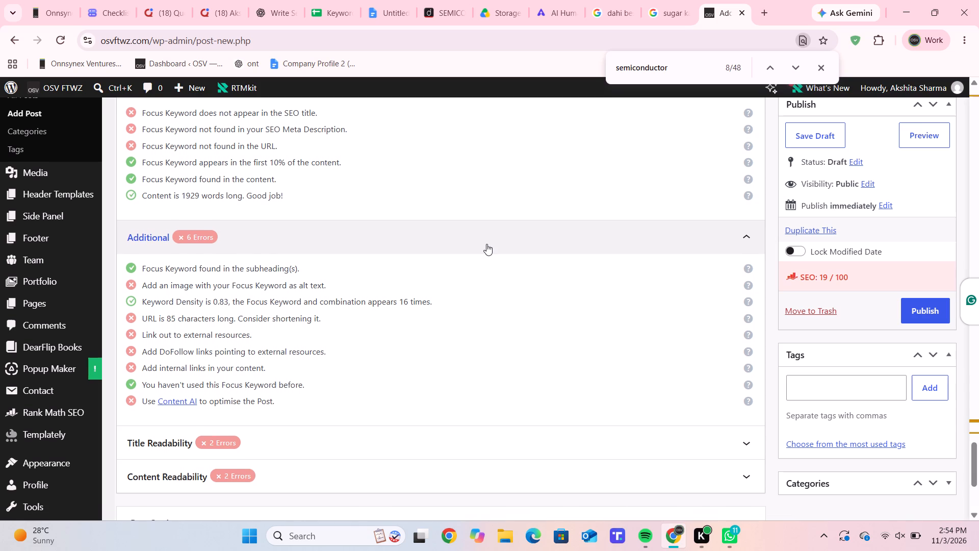
scroll(486, 244, "up", 2)
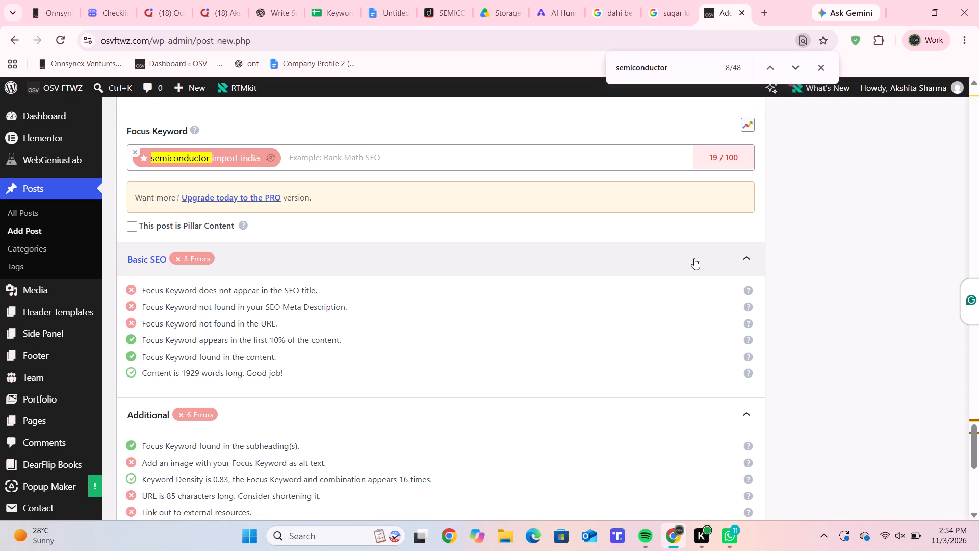
scroll(87, 34, "up", 3)
scroll(282, 220, "up", 4)
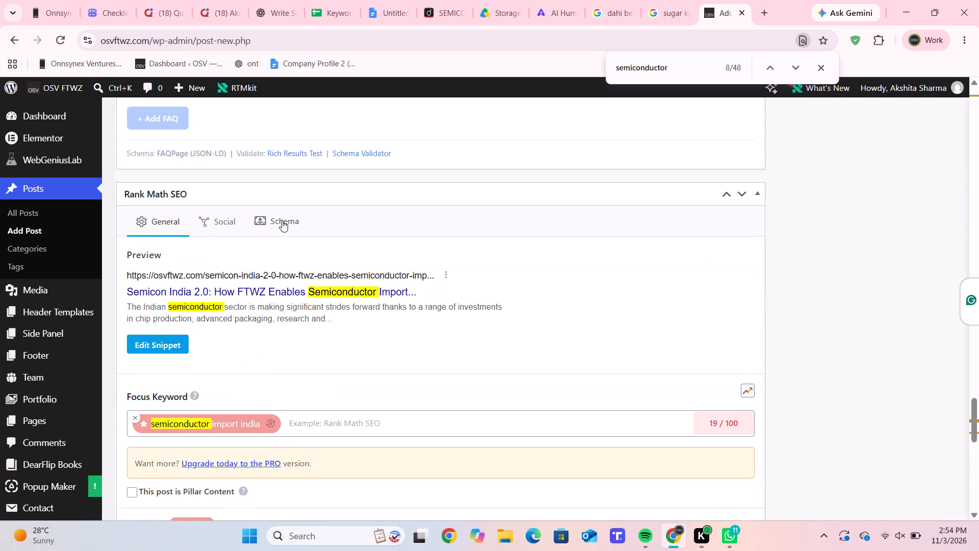
left_click(174, 359)
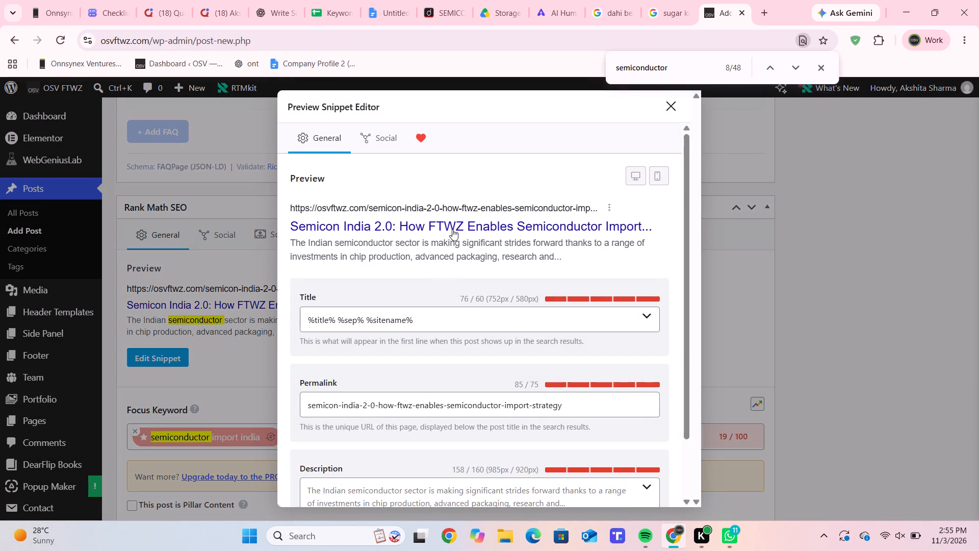
left_click(727, 226)
left_click(727, 226)
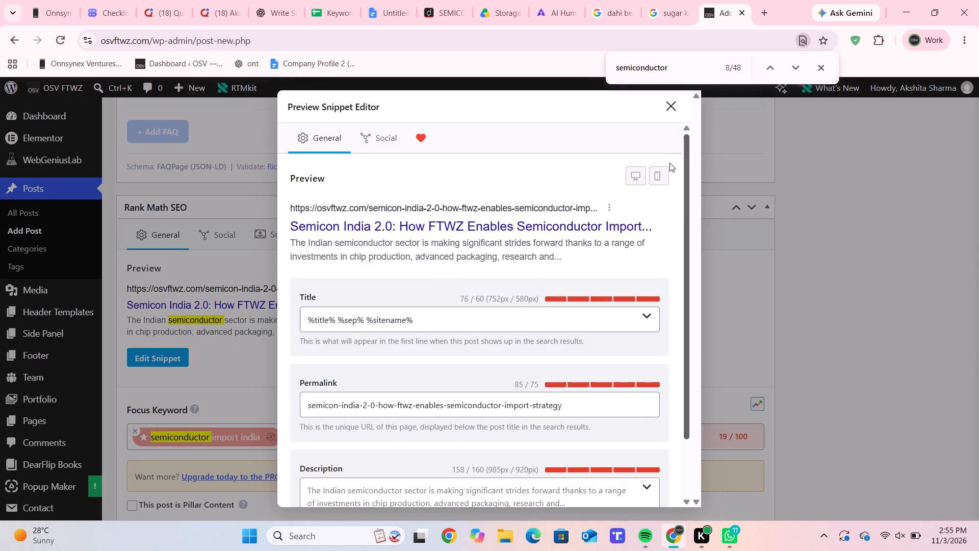
left_click(666, 116)
Replace the snippet's SEO title variables with the copied post title "Semicon India 2.0: How FTWZ Enables Semiconductor Import Strategy".
scroll(556, 252, "up", 12)
scroll(556, 252, "up", 10)
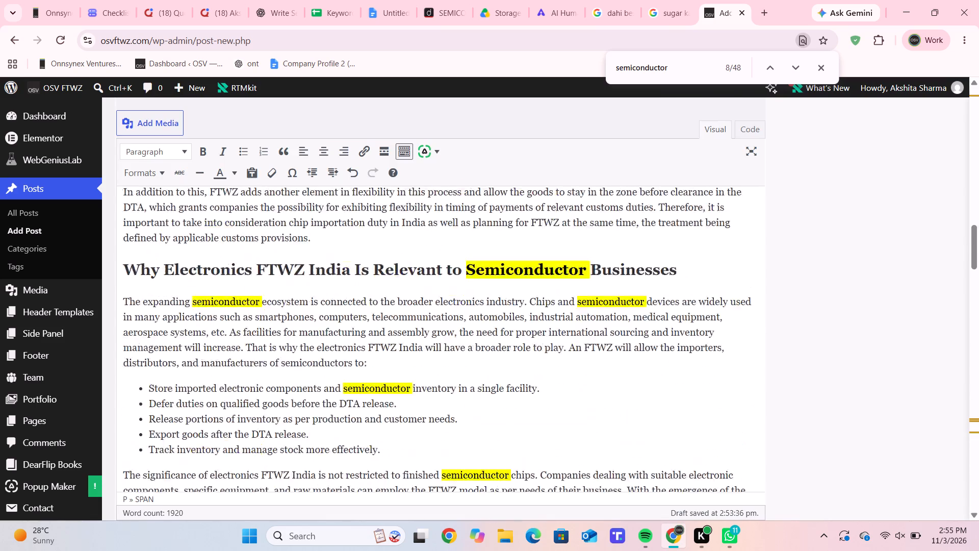
scroll(556, 252, "up", 10)
left_click_drag(566, 150, 59, 153)
key("ctrl+c")
left_click(289, 387)
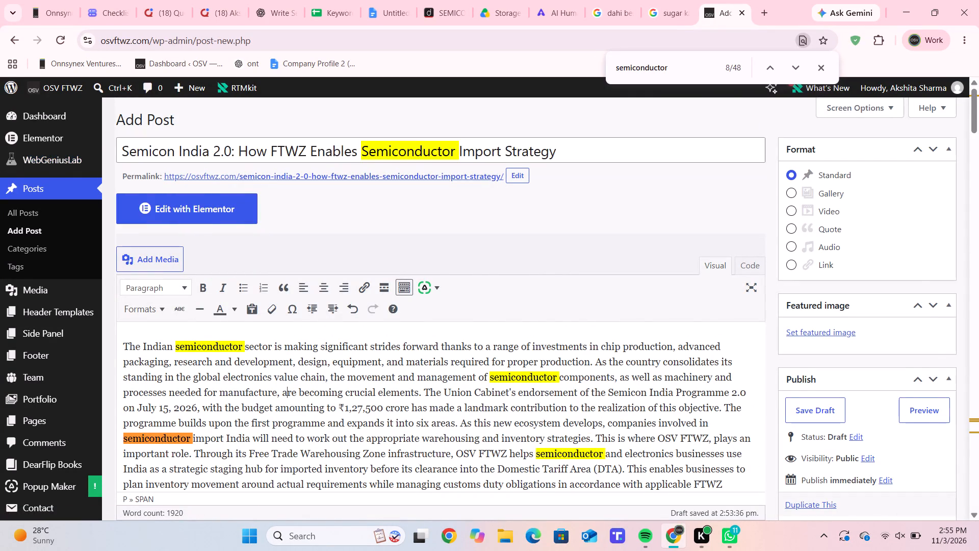
scroll(289, 387, "down", 17)
scroll(289, 387, "down", 7)
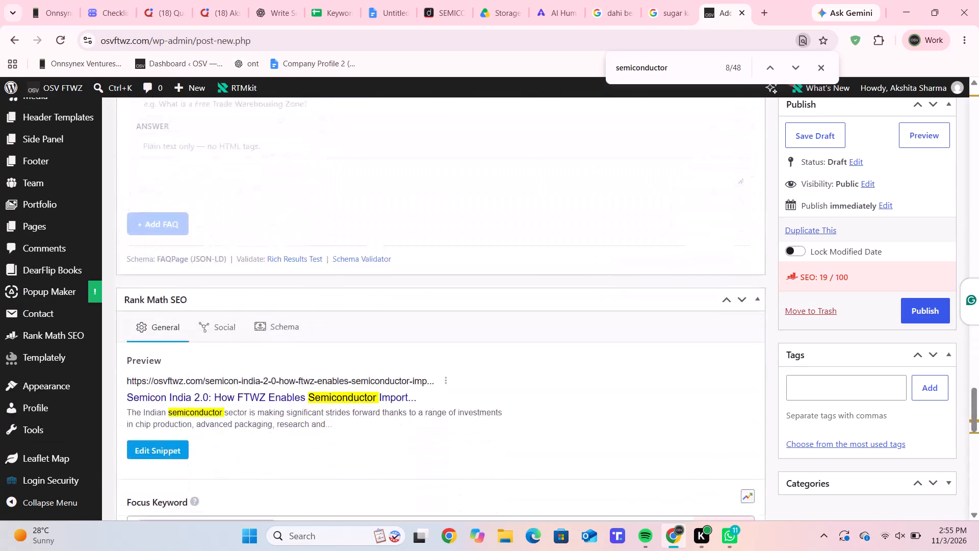
scroll(289, 387, "down", 2)
left_click(146, 275)
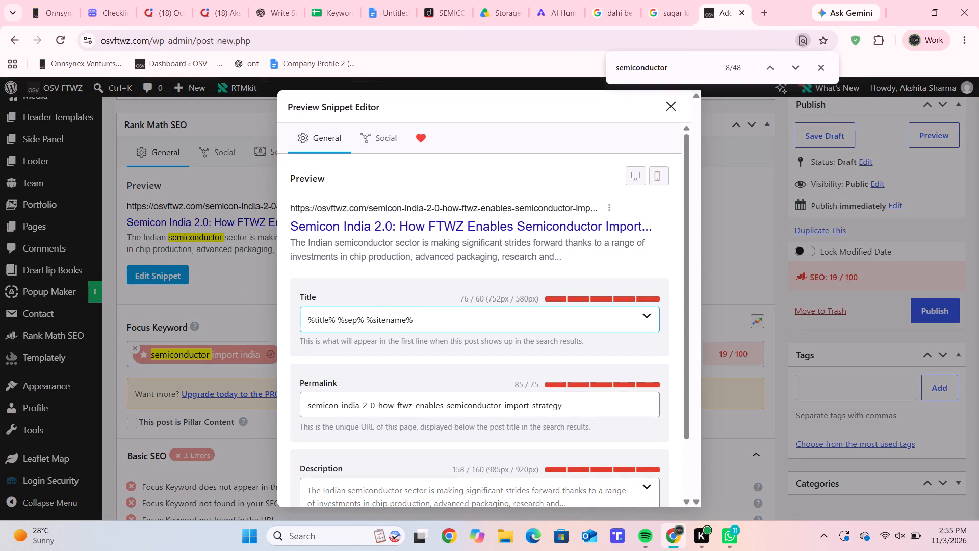
left_click_drag(438, 323, 231, 324)
key("ctrl+v")
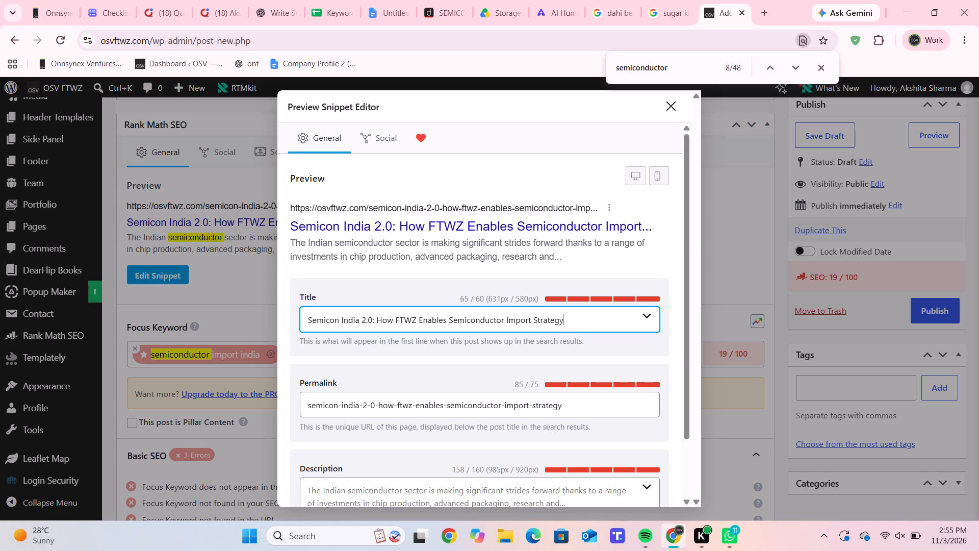
Insert "Import" after "Semicon" in the snippet's SEO title.
left_click(339, 321)
key("space")
type("Import")
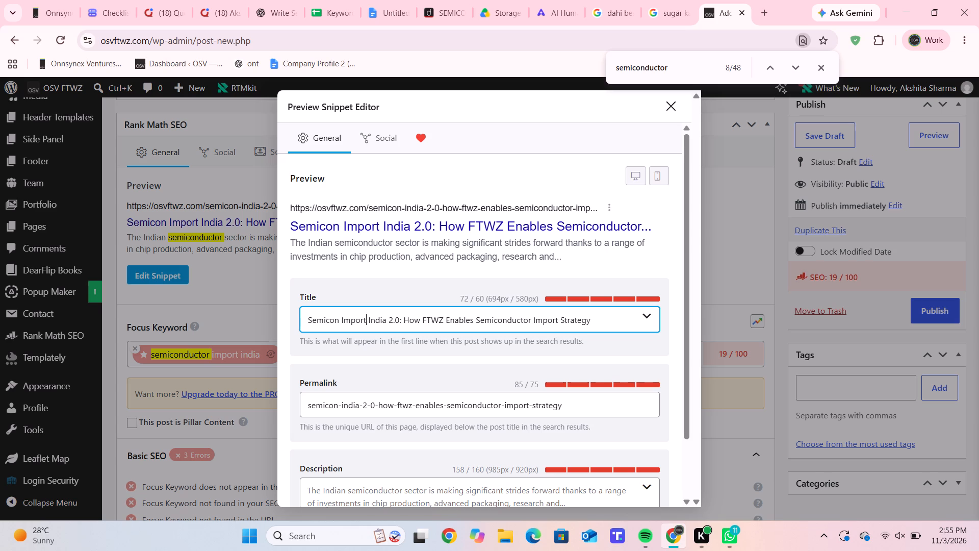
Change the snippet's permalink to "semicon-import-india-2-0".
left_click(413, 406)
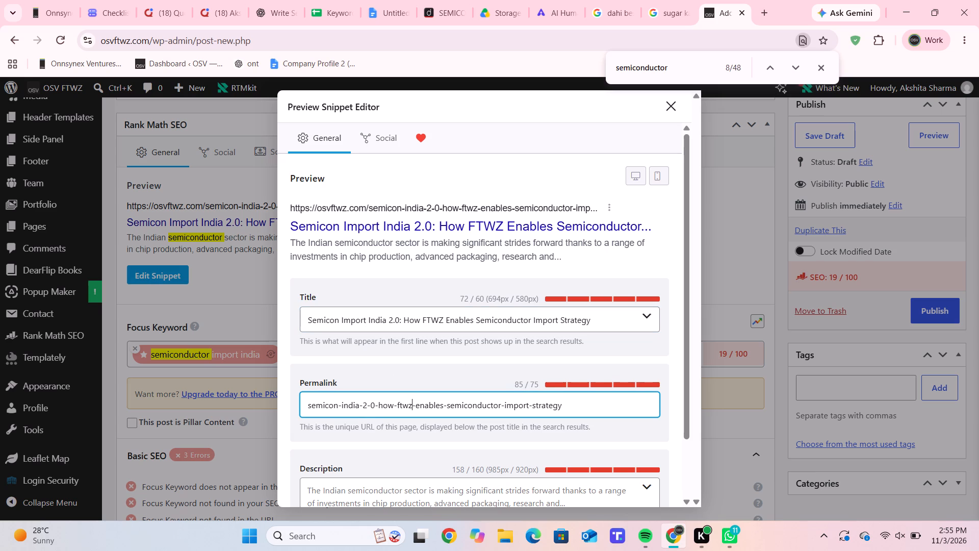
left_click_drag(569, 406, 375, 399)
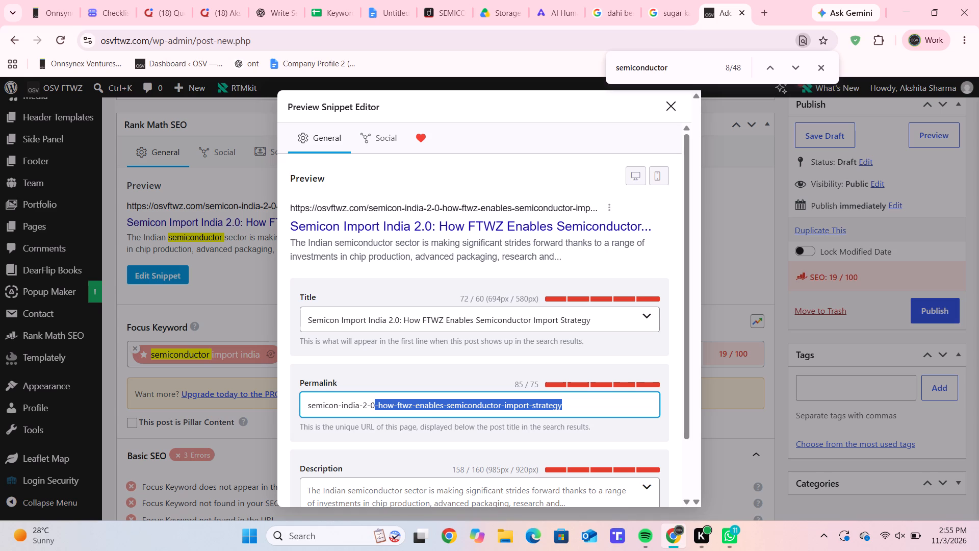
left_click_drag(375, 399, 374, 397)
key("BackSpace")
type("-semicon")
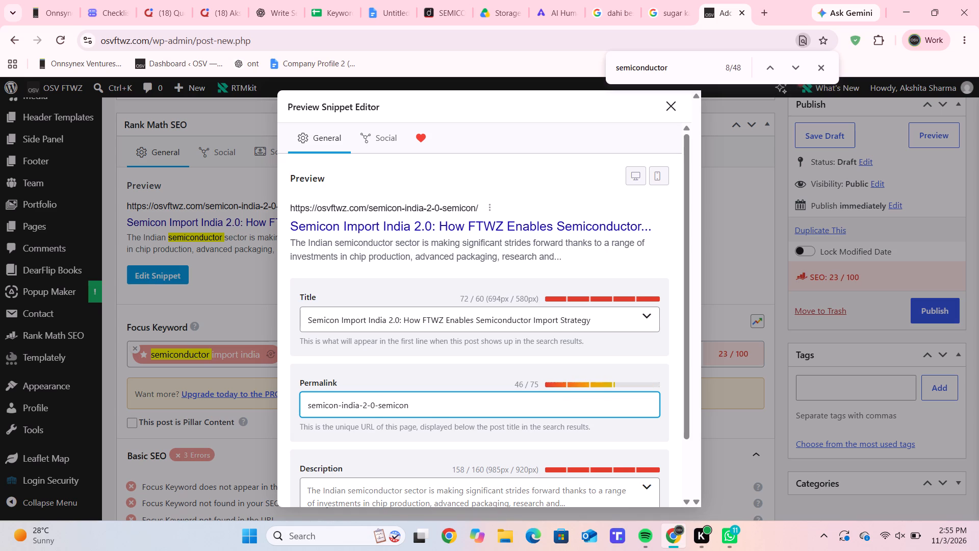
type("-import-id")
key("BackSpace")
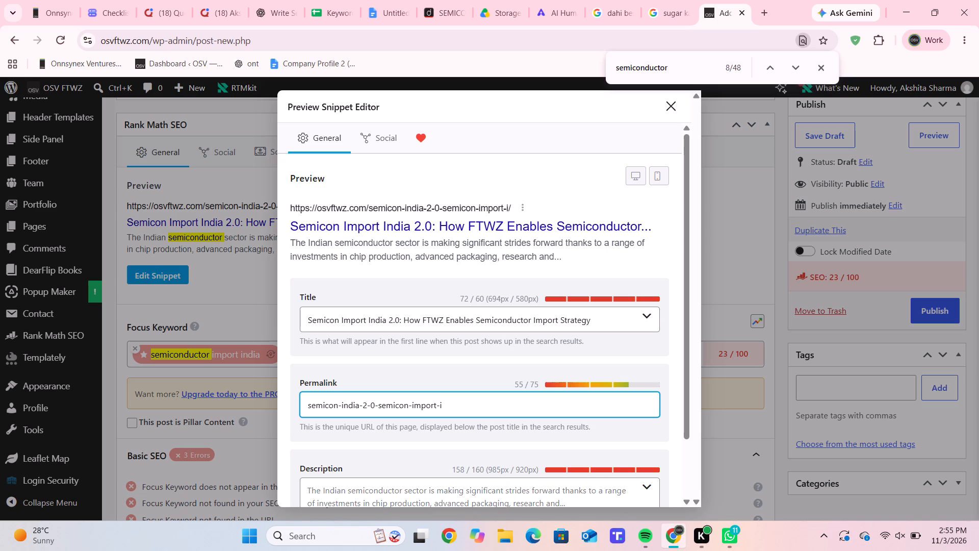
type("ndia")
left_click_drag(378, 407, 266, 396)
key("BackSpace")
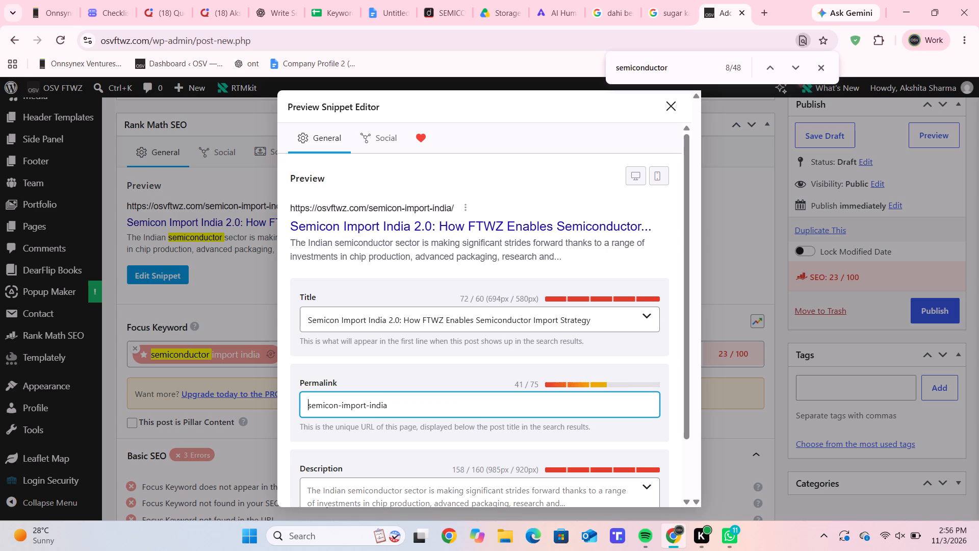
left_click(389, 405)
key("minus")
type("2-0")
scroll(389, 405, "down", 1)
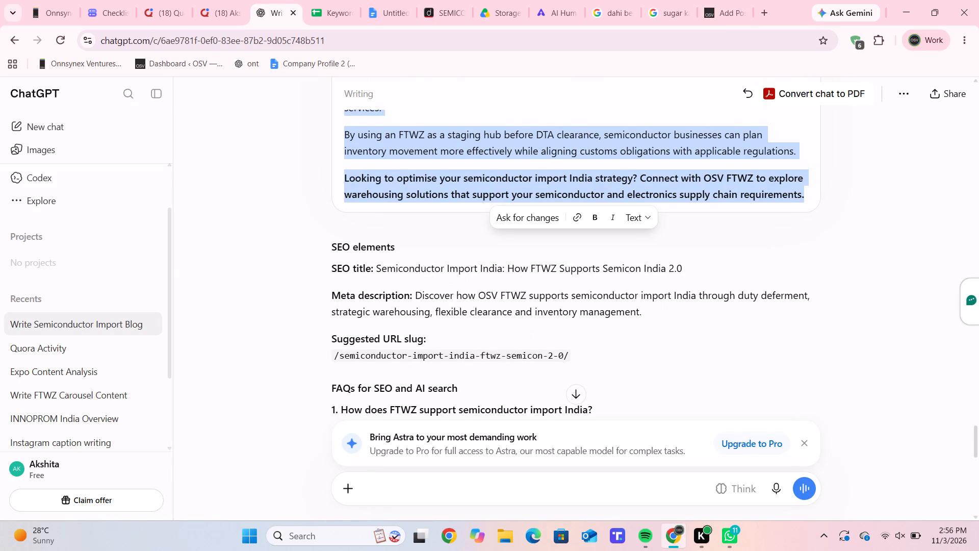
left_click(331, 0)
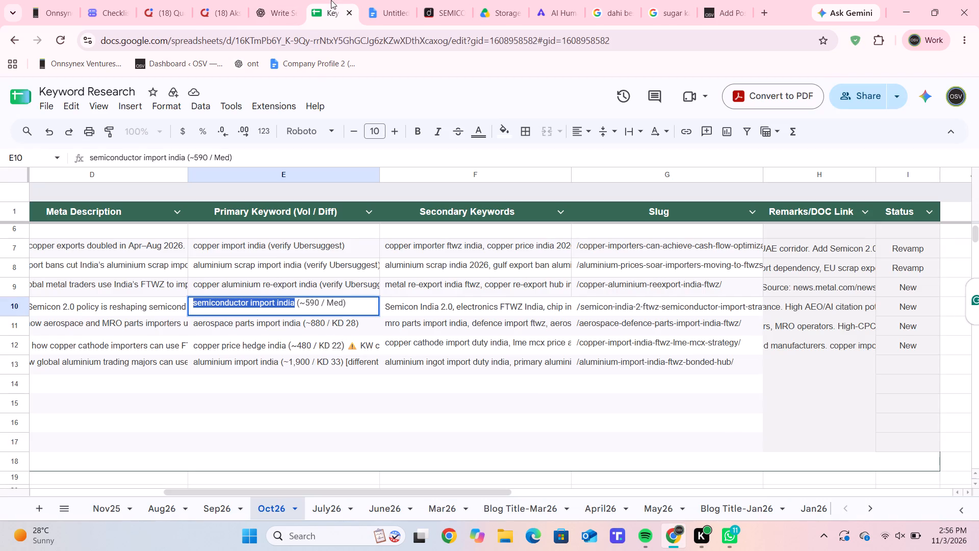
left_click(535, 396)
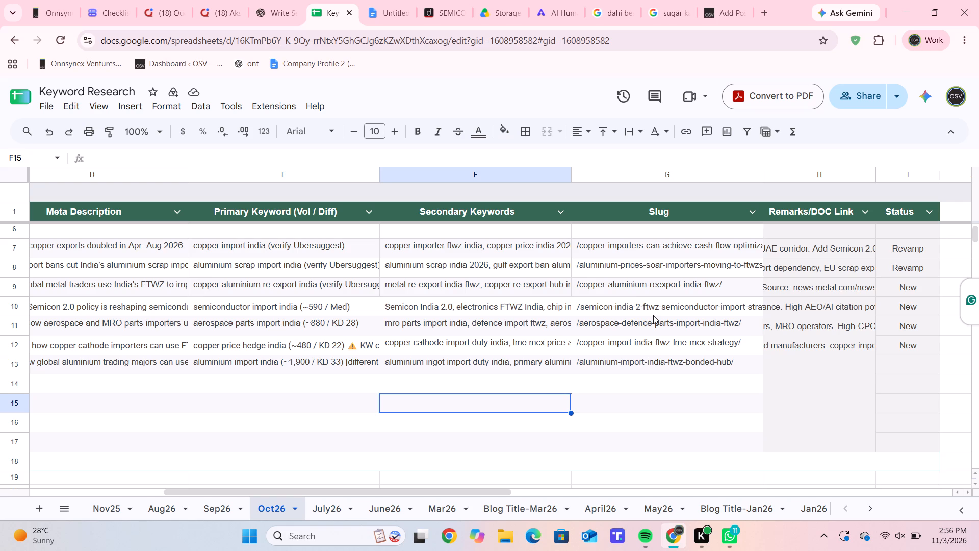
scroll(653, 315, "right", 4)
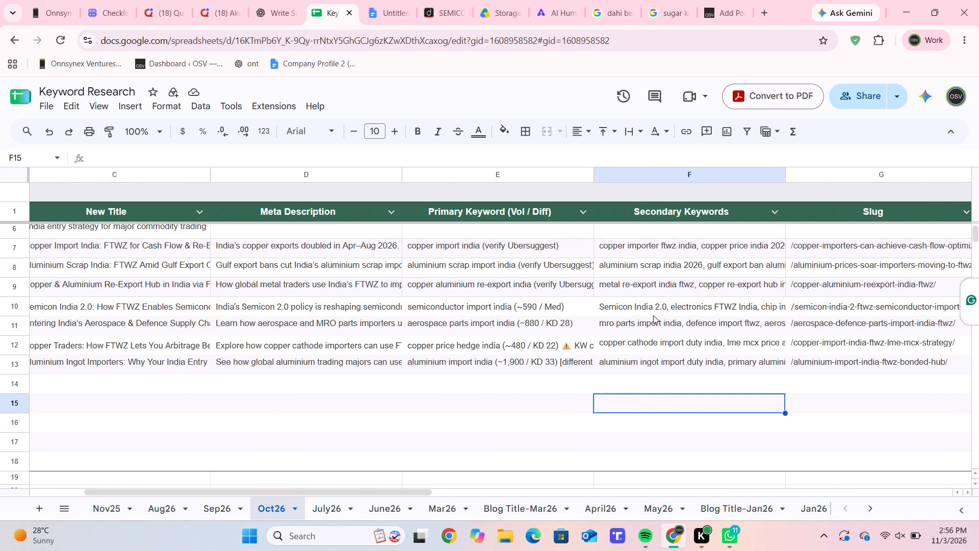
scroll(653, 315, "right", 1)
double_click(301, 306)
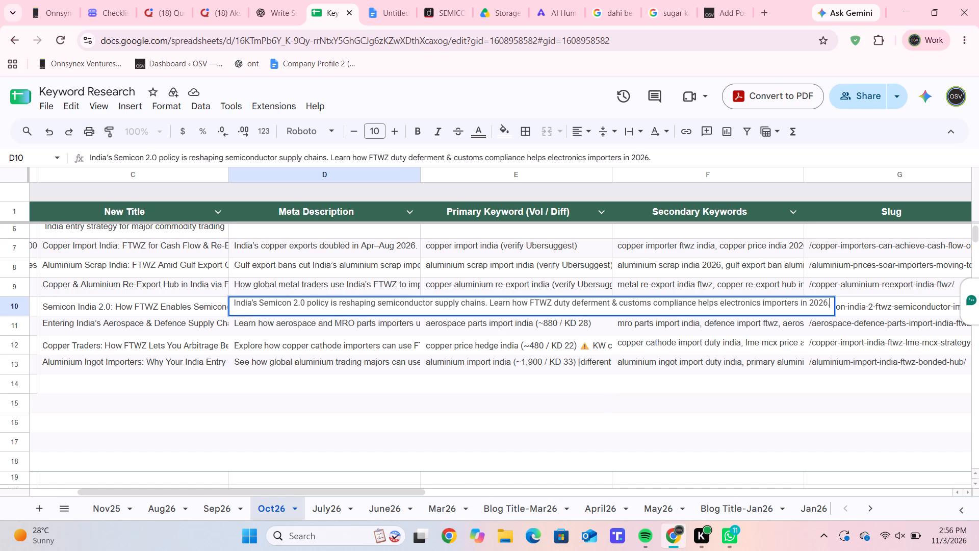
key("ctrl+a")
key("ctrl+c")
key("ctrl+c")
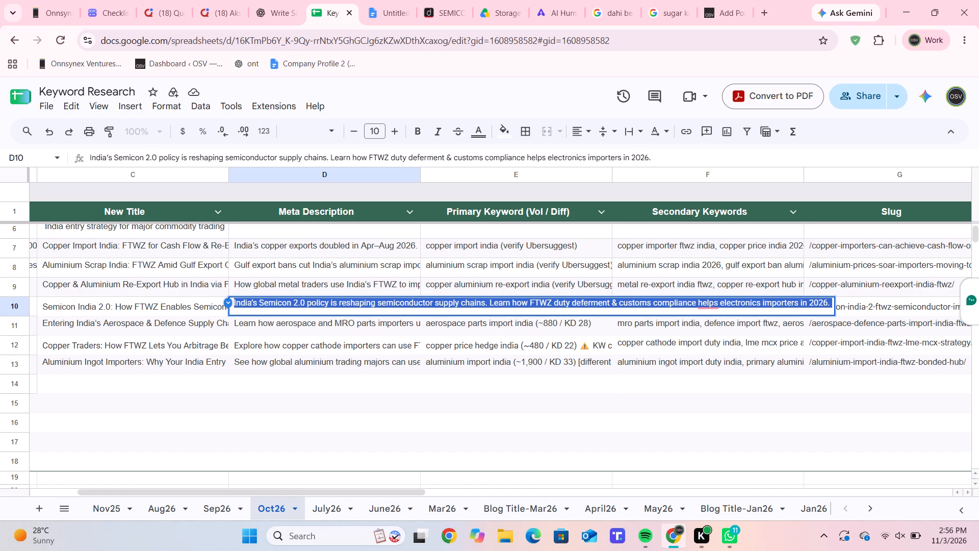
left_click(394, 1)
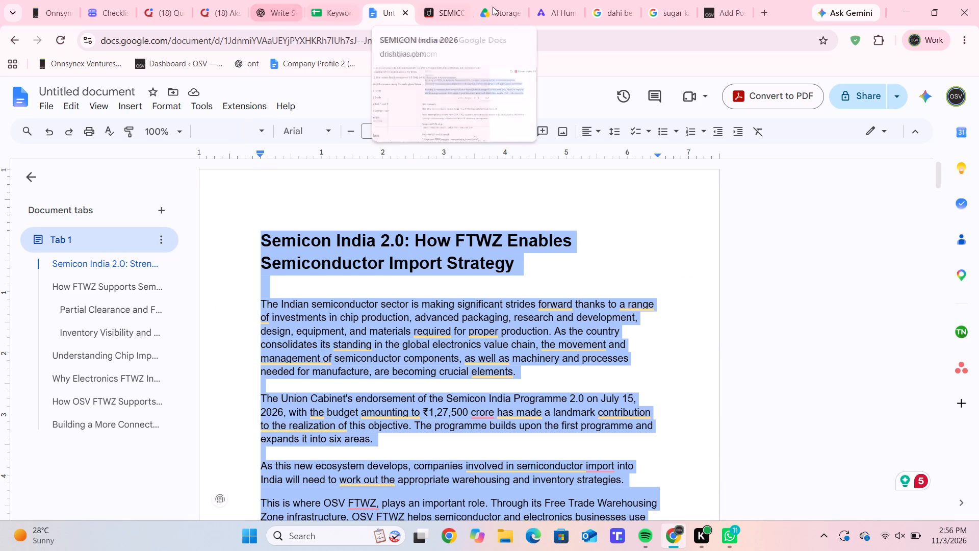
left_click(726, 0)
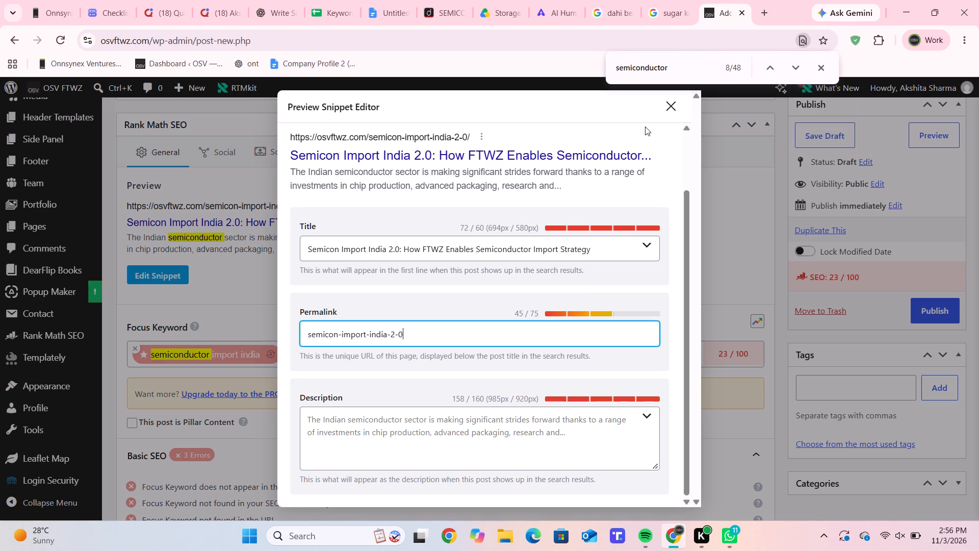
left_click(460, 418)
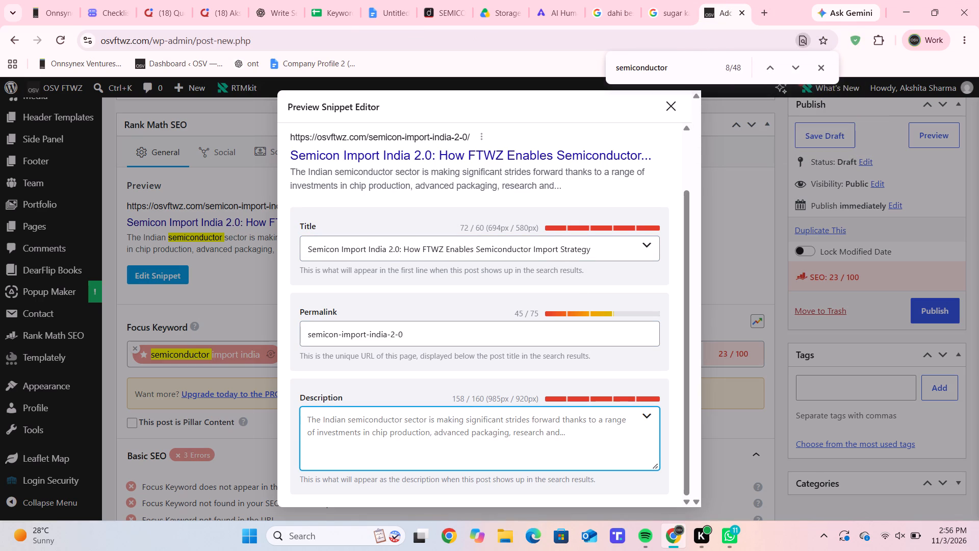
key("ctrl+v")
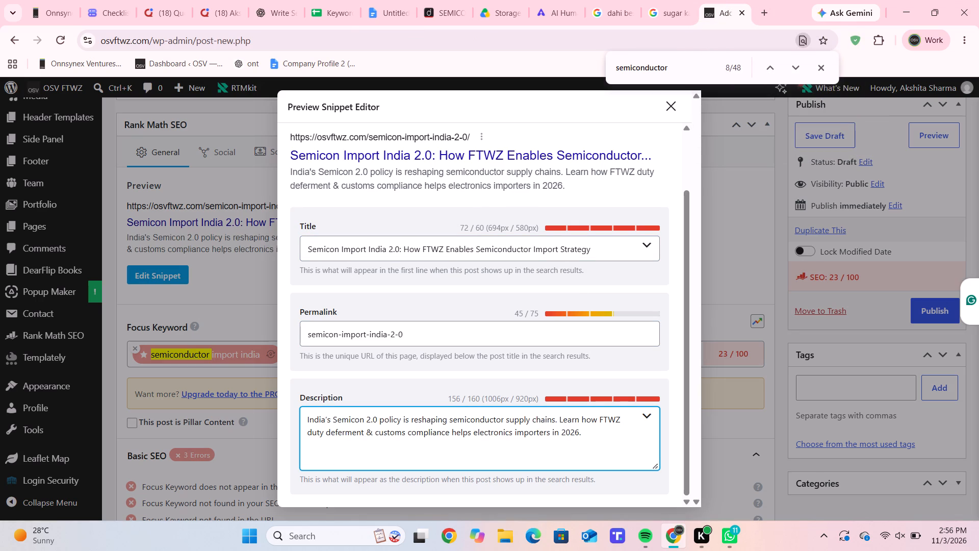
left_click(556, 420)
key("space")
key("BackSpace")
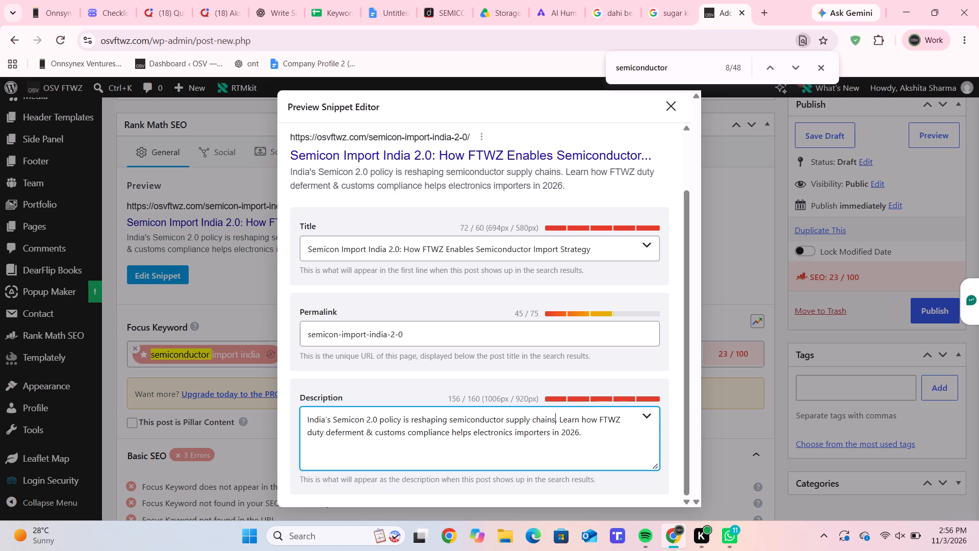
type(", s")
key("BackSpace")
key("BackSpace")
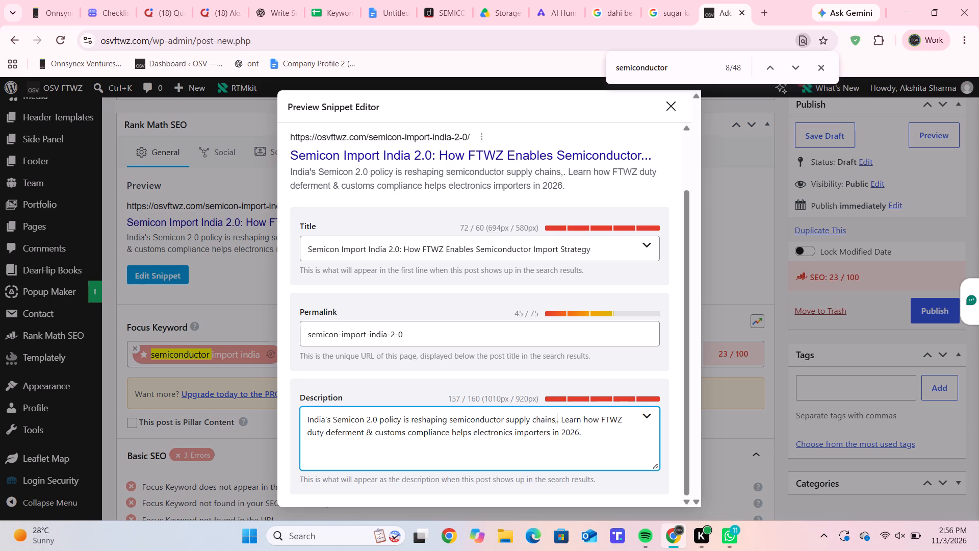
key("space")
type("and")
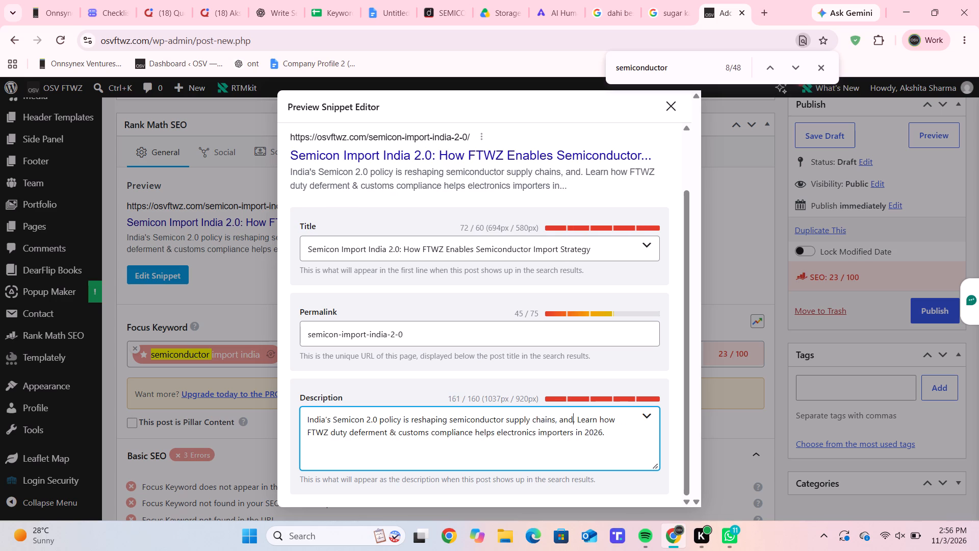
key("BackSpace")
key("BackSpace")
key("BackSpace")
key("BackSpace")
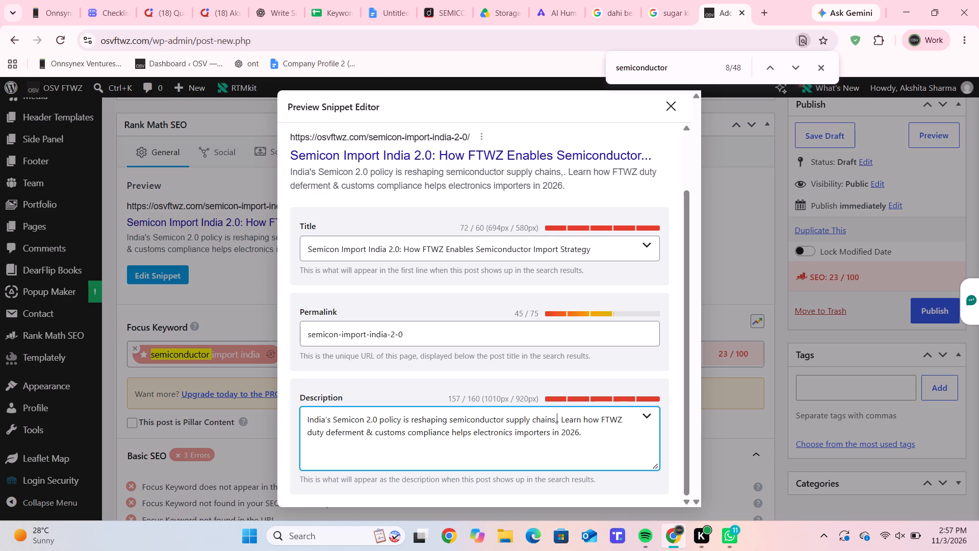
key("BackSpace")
Insert "& Semiconductor import India" after "supply chains" in the snippet's meta description.
type("&")
key("space")
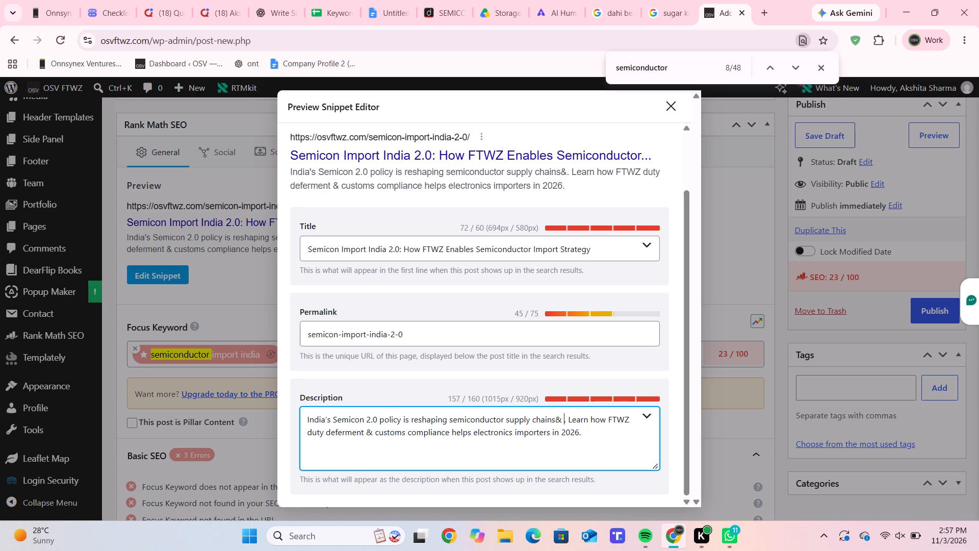
key("Left")
key("Left")
key("space")
key("Right")
key("Right")
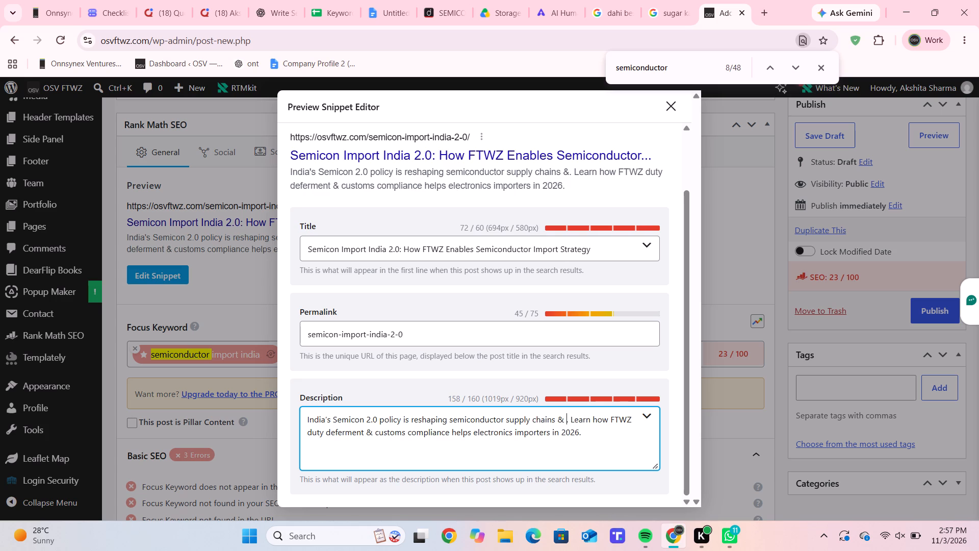
key("space")
type("Sem")
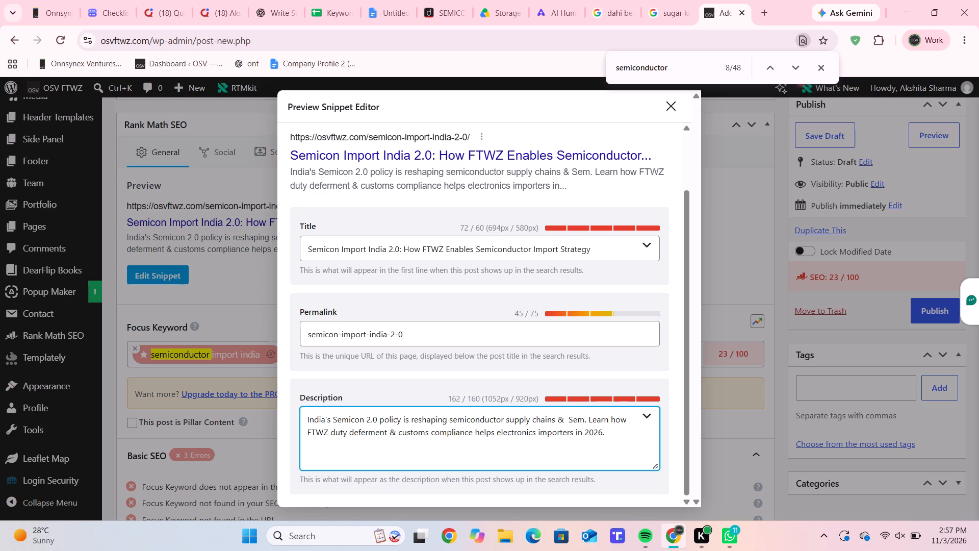
key("BackSpace")
key("BackSpace")
key("BackSpace")
key("BackSpace")
type("Semiconductor m")
key("BackSpace")
type("import India")
key("space")
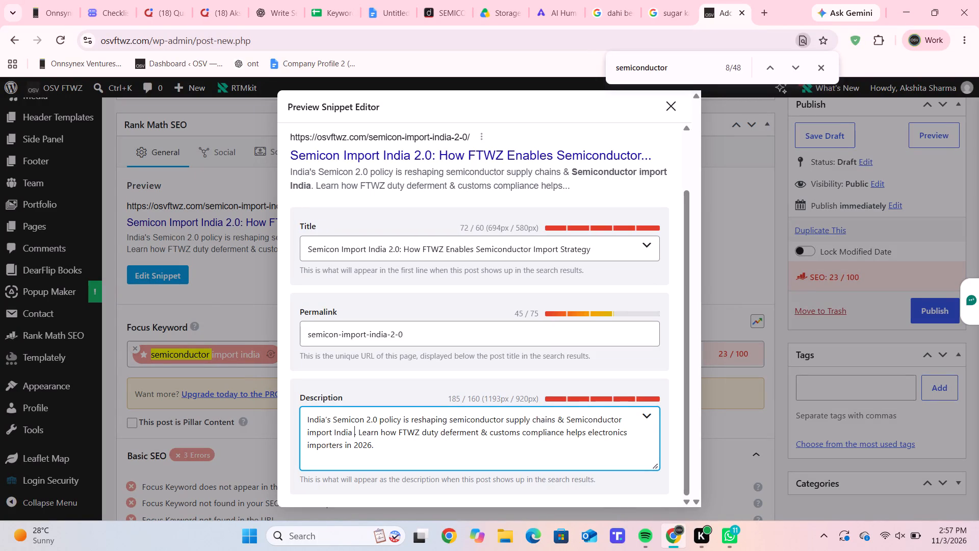
key("BackSpace")
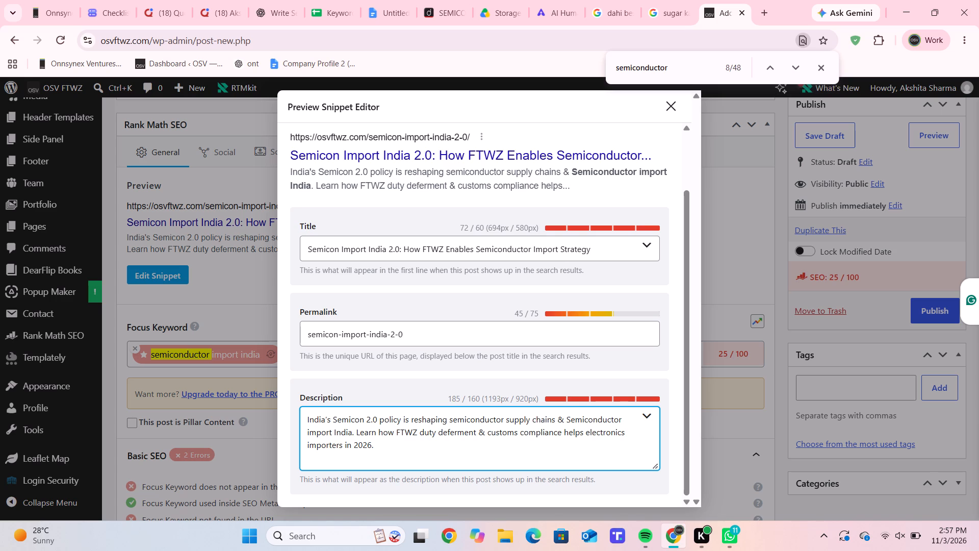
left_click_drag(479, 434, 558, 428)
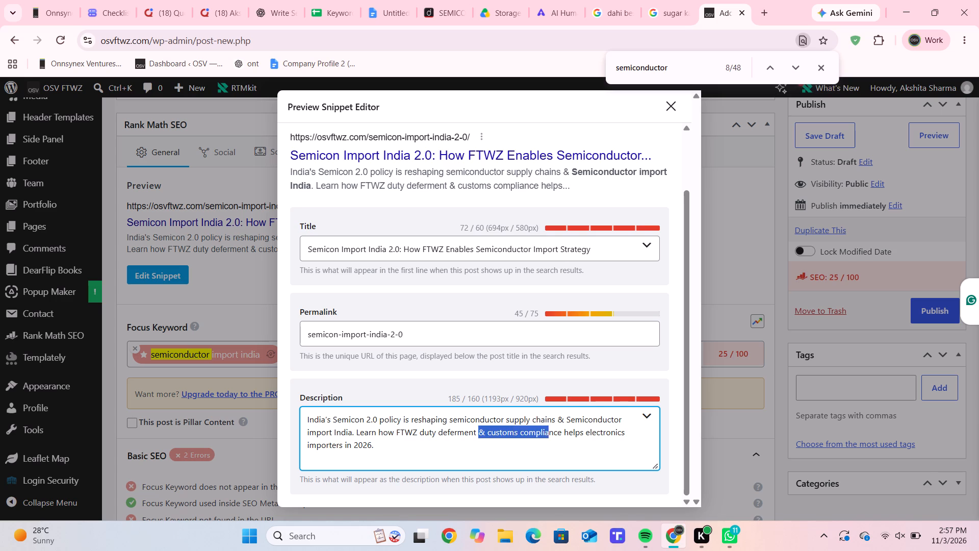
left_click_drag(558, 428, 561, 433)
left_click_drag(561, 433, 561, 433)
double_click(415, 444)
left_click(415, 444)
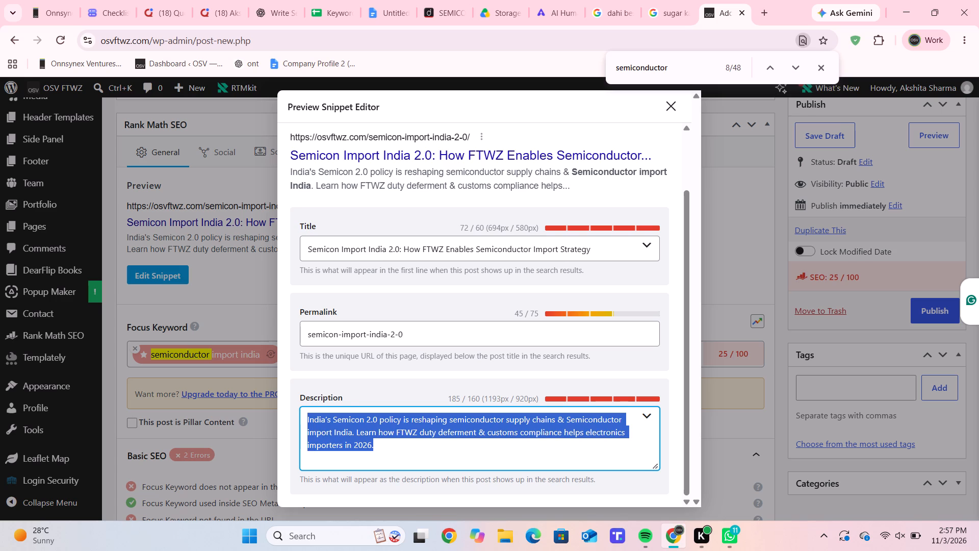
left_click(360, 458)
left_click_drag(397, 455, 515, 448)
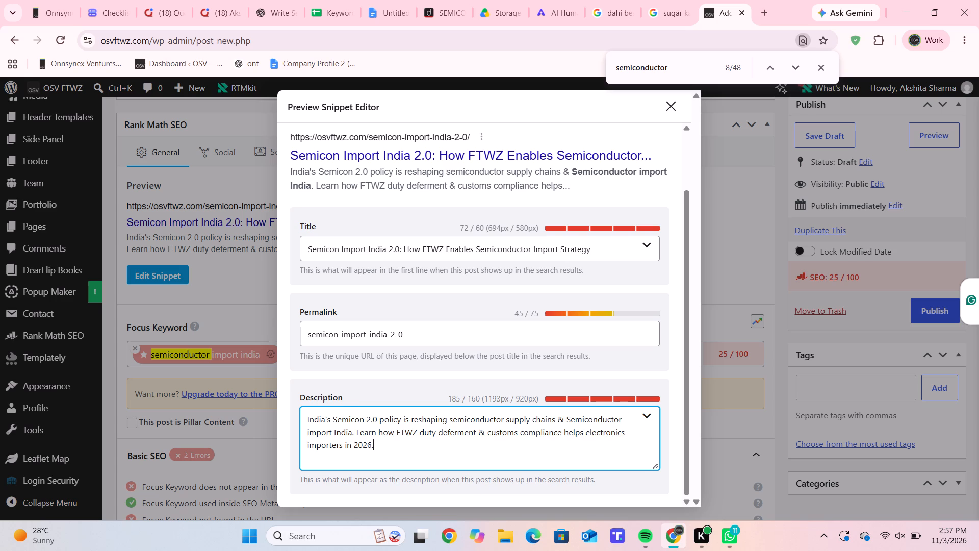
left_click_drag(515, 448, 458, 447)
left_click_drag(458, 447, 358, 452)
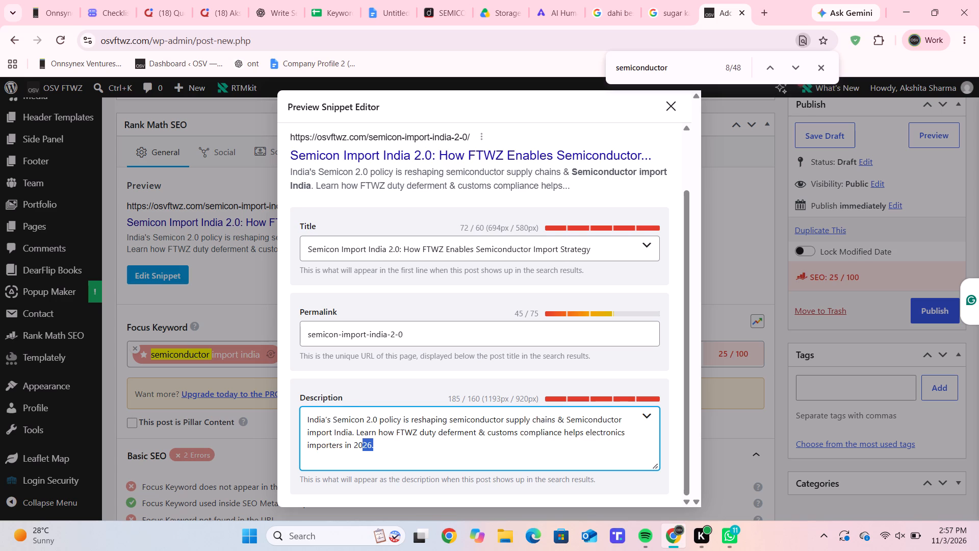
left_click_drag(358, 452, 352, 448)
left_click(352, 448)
Delete "semiconductor supply chains &" from the description so "reshaping" leads straight into "Semiconductor import India".
left_click_drag(565, 420, 430, 420)
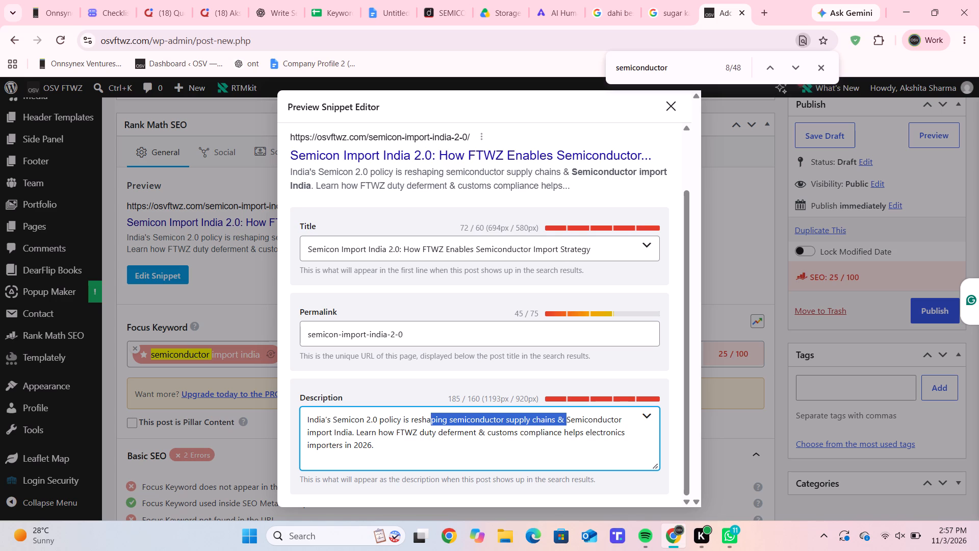
left_click_drag(430, 420, 453, 426)
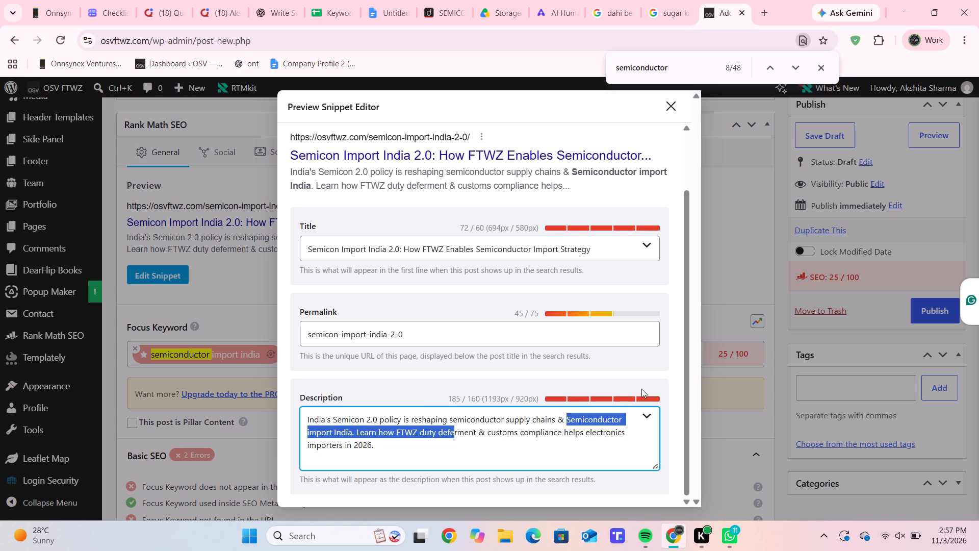
left_click(543, 415)
left_click_drag(564, 420, 453, 414)
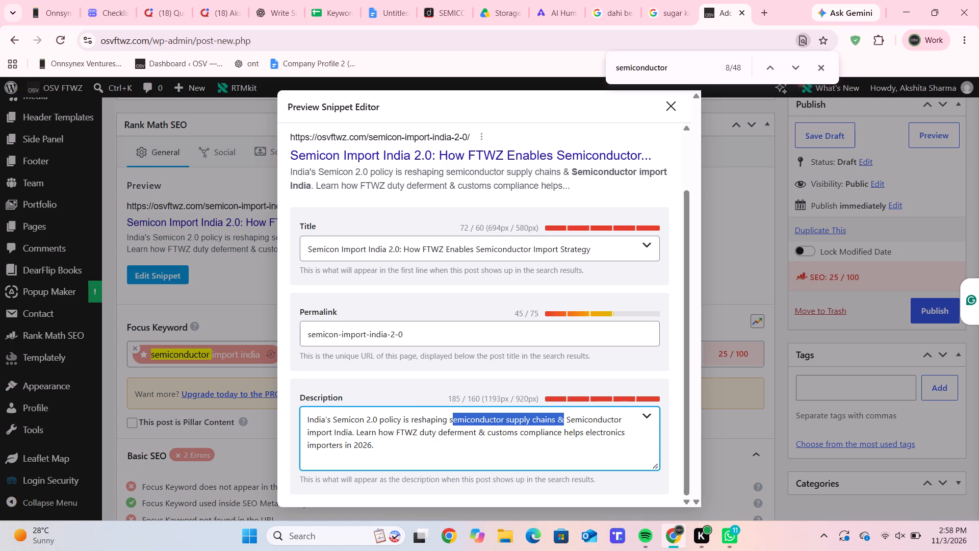
left_click_drag(453, 414, 450, 415)
key("BackSpace")
key("BackSpace")
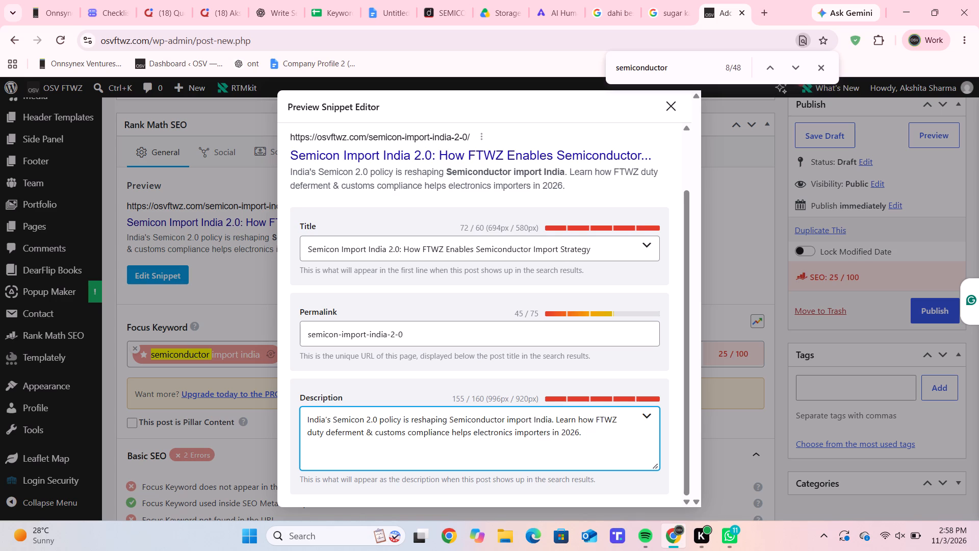
Move the description's opening sentence about India's Semicon 2.0 policy to the end, replacing "electronics importers in 2026.".
left_click_drag(553, 415, 289, 427)
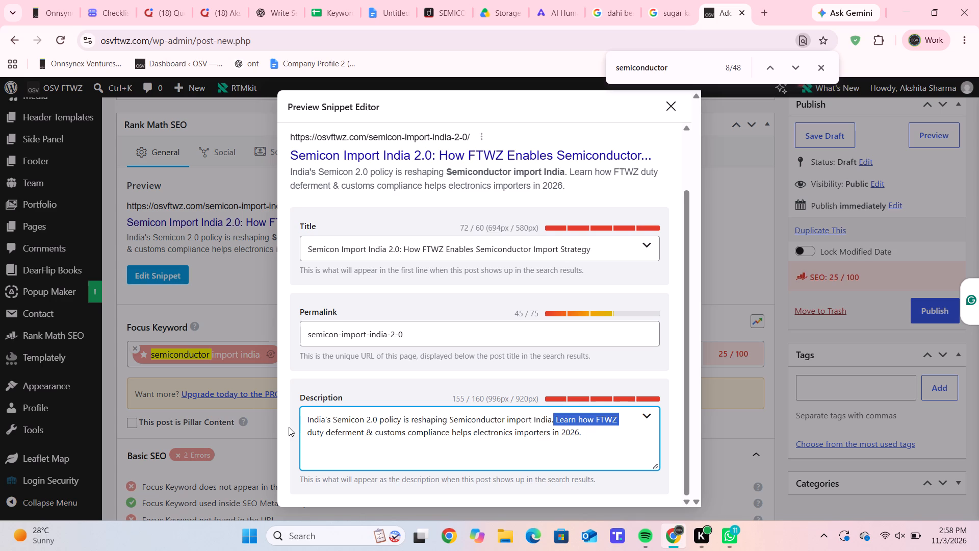
left_click_drag(289, 427, 287, 416)
key("ctrl+c")
key("BackSpace")
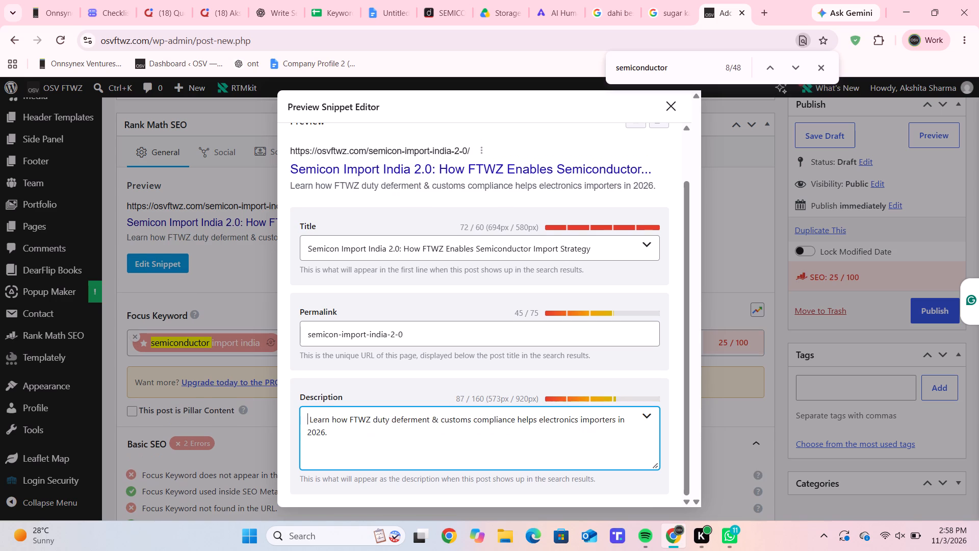
key("Right")
key("BackSpace")
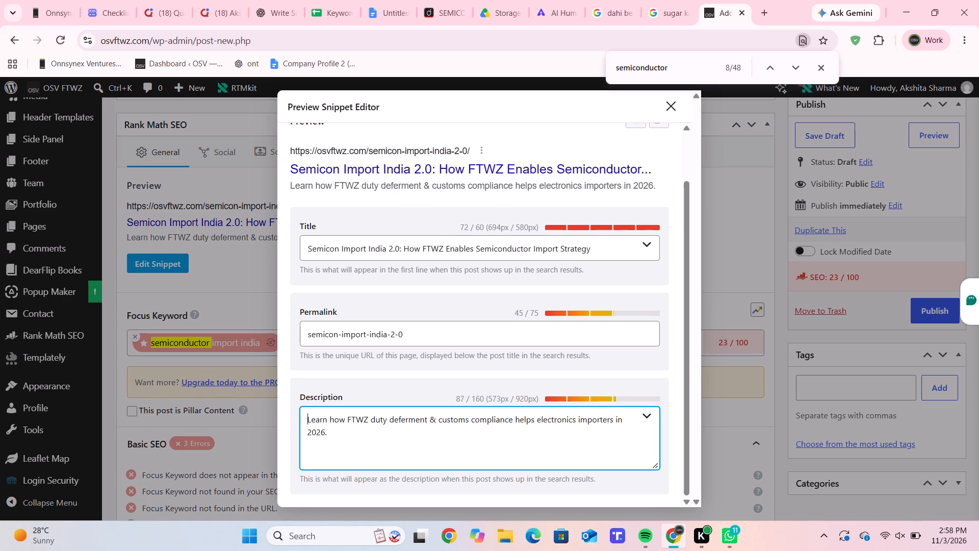
left_click(359, 439)
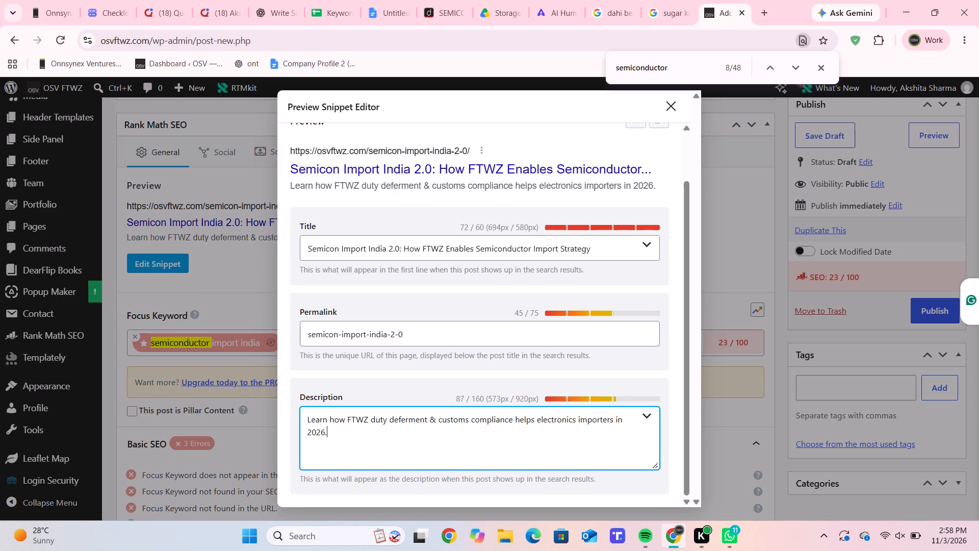
left_click(355, 435)
left_click(355, 435)
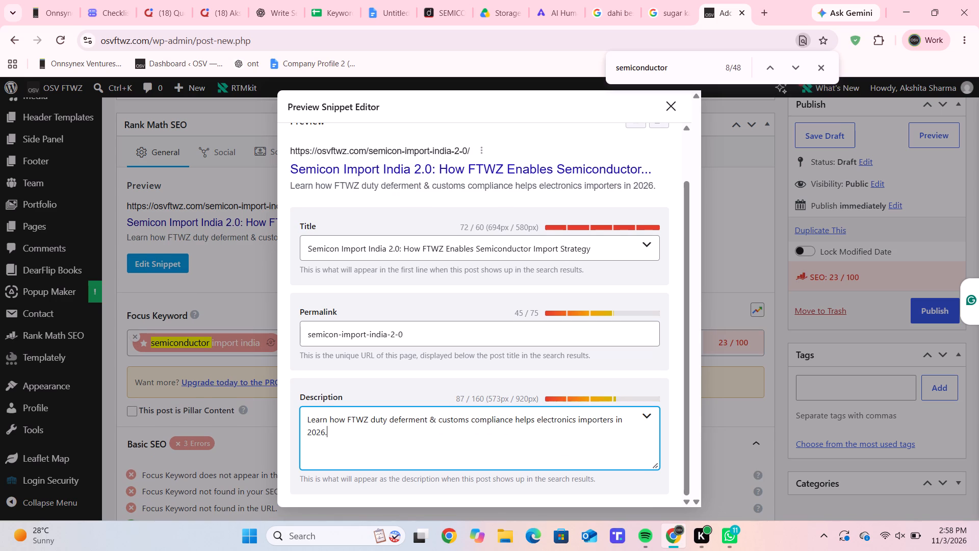
left_click(353, 435)
left_click_drag(538, 421, 574, 441)
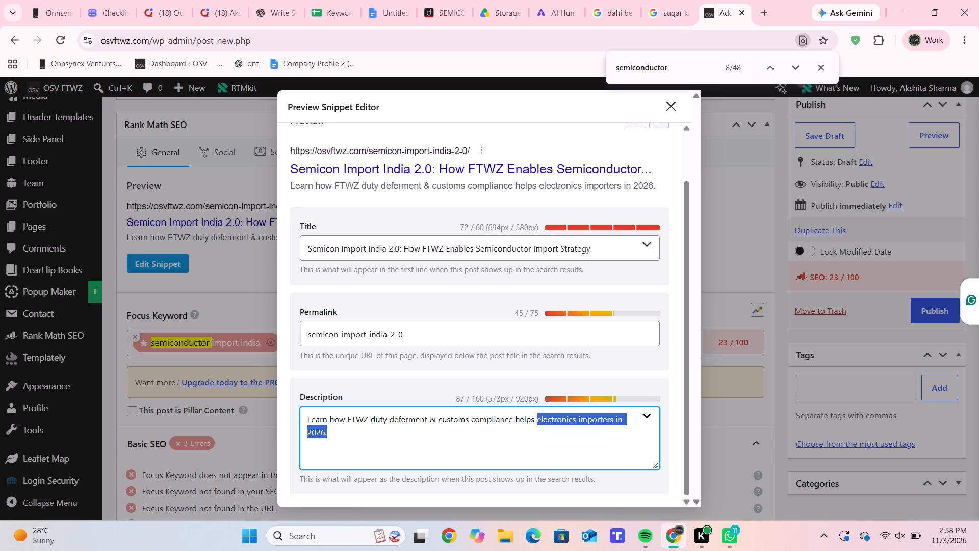
left_click_drag(574, 441, 575, 441)
key("ctrl+v")
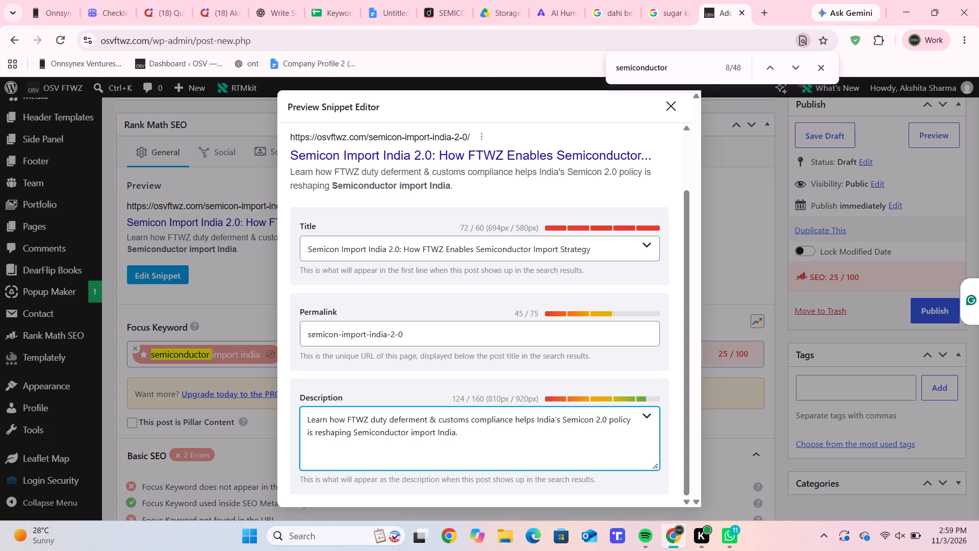
Replace "is" with "in" before "reshaping" in the description and close the snippet editor.
left_click(311, 433)
key("Right")
key("BackSpace")
key("BackSpace")
key("BackSpace")
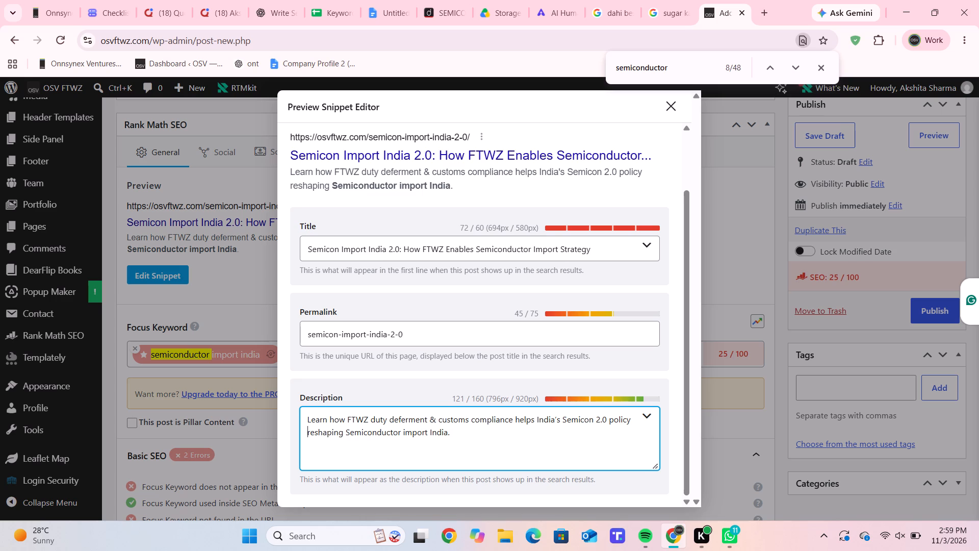
type("in")
key("space")
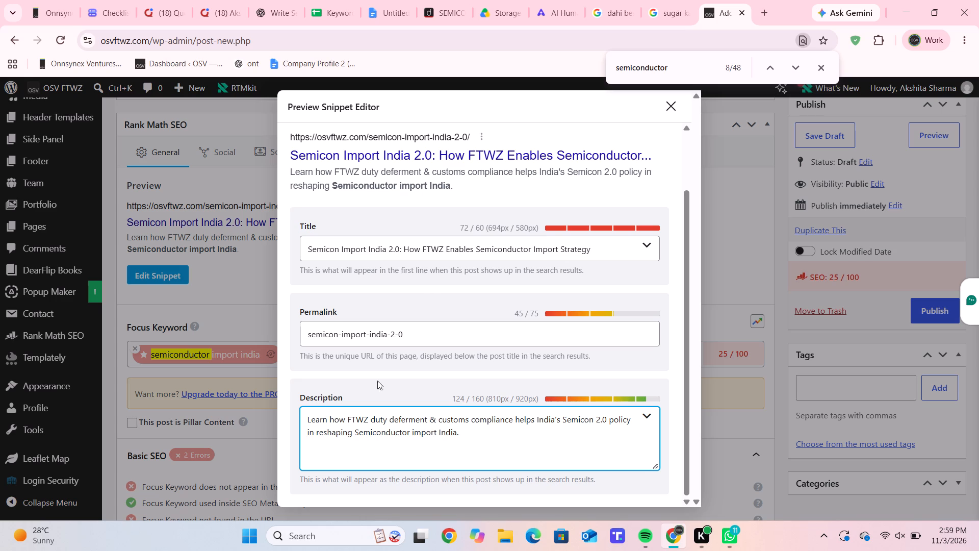
left_click(672, 109)
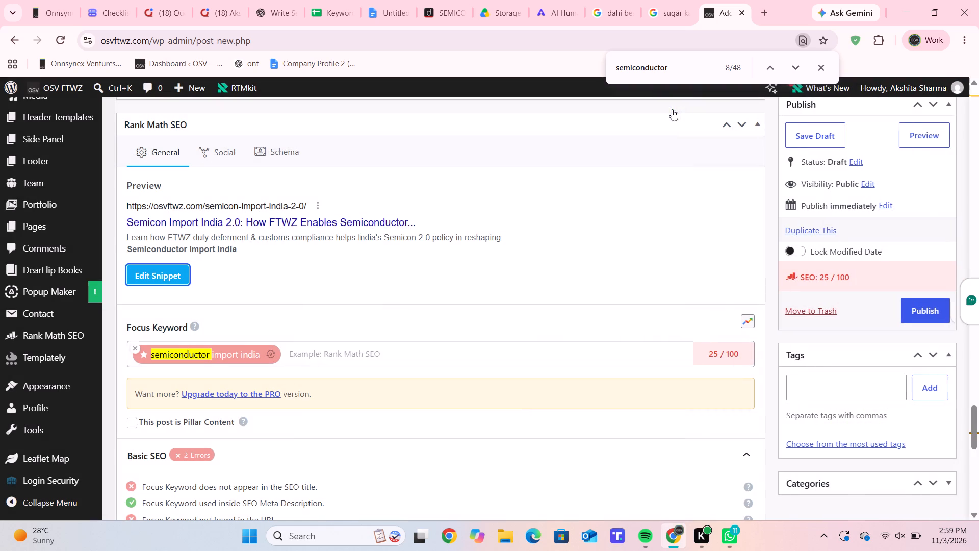
Extend "semicon" to "semiconductor" in the search snippet's permalink so it reads semiconductor-import-india-2-0.
scroll(470, 338, "down", 2)
left_click(470, 338)
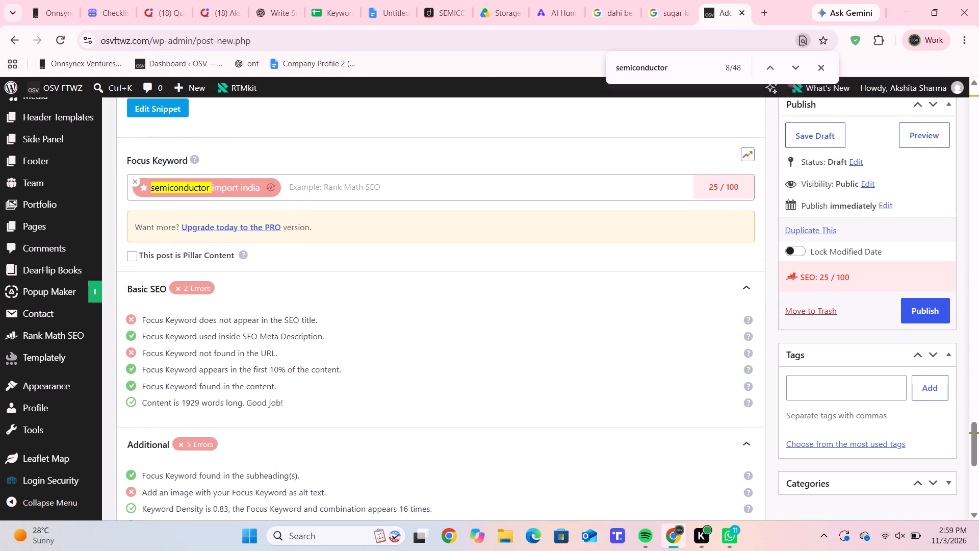
left_click(169, 114)
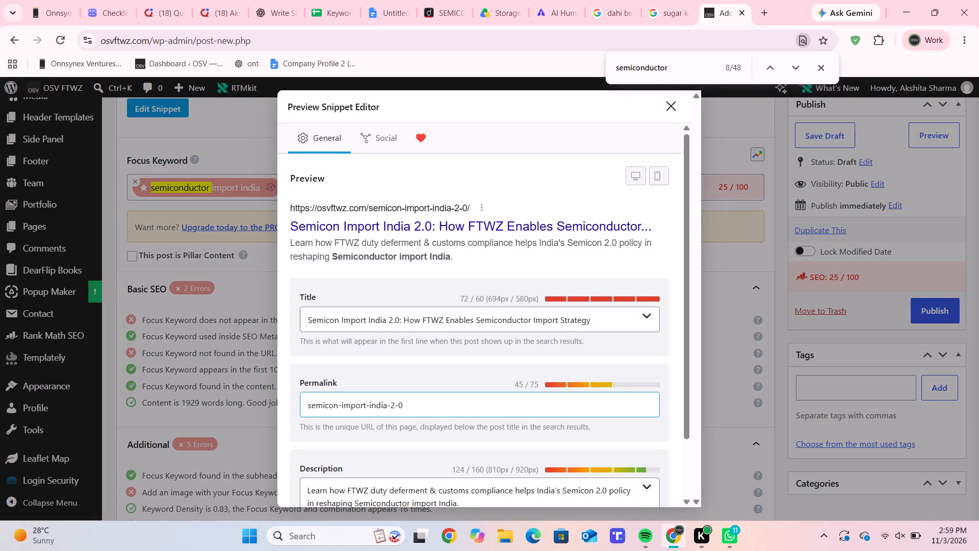
left_click(336, 405)
key("Right")
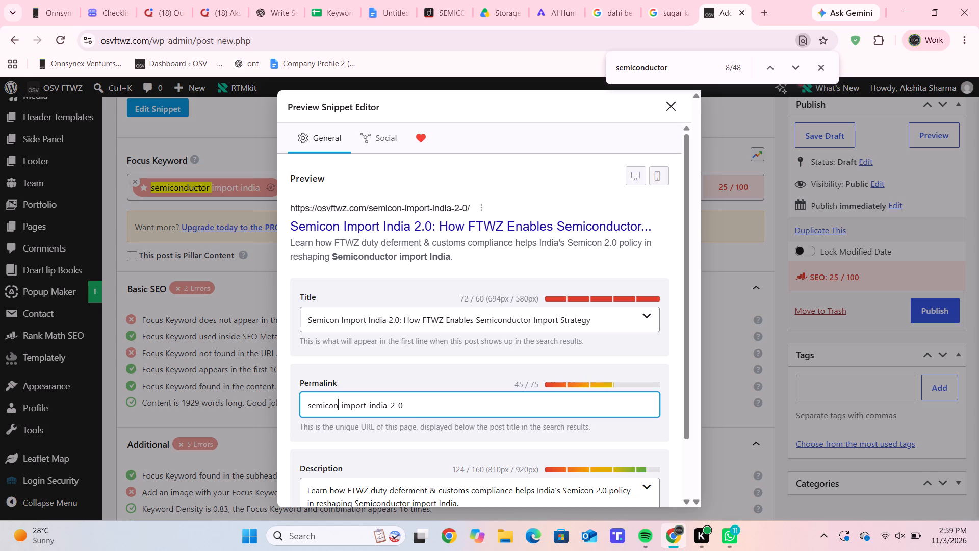
type("ductor")
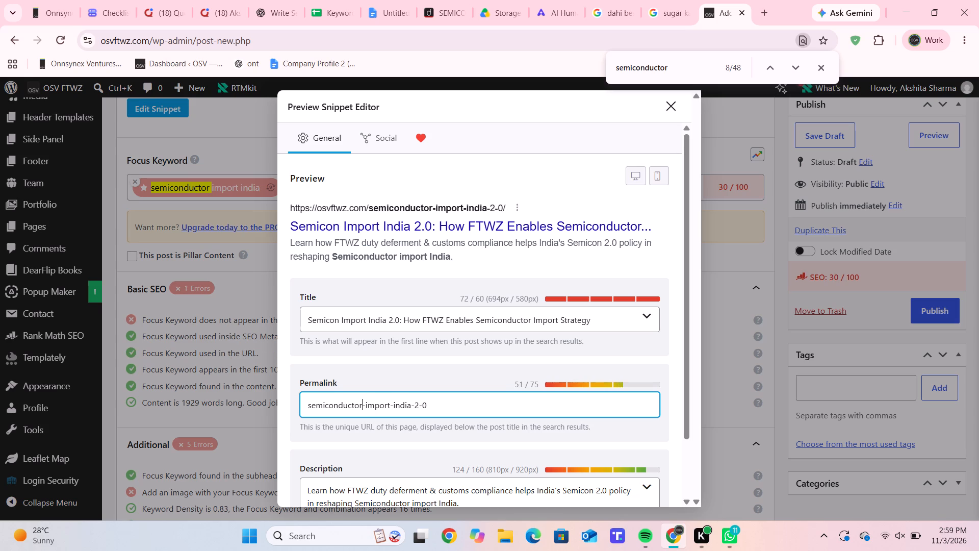
Change "Semicon" to "Semiconductor" at the start of the snippet's SEO title and close the snippet editor.
left_click(340, 327)
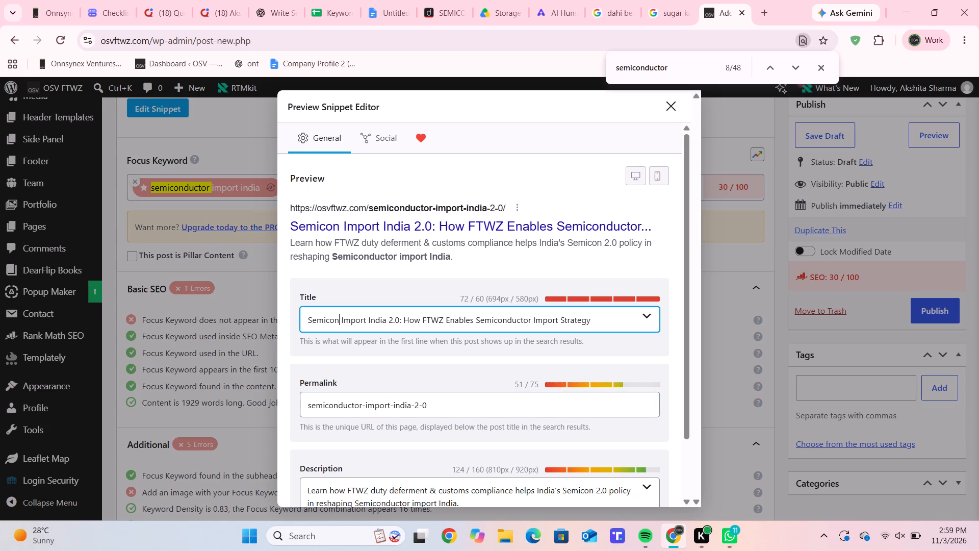
type("ductor")
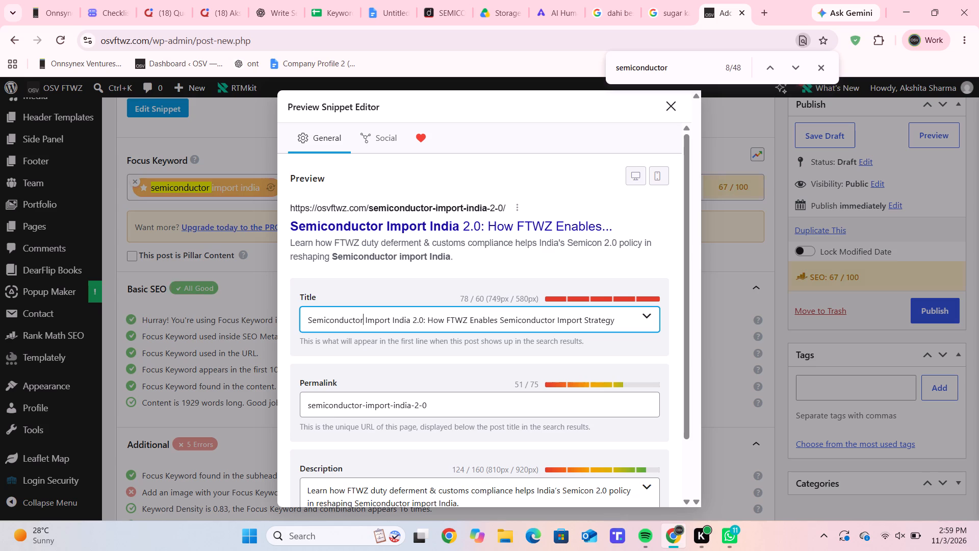
left_click(143, 386)
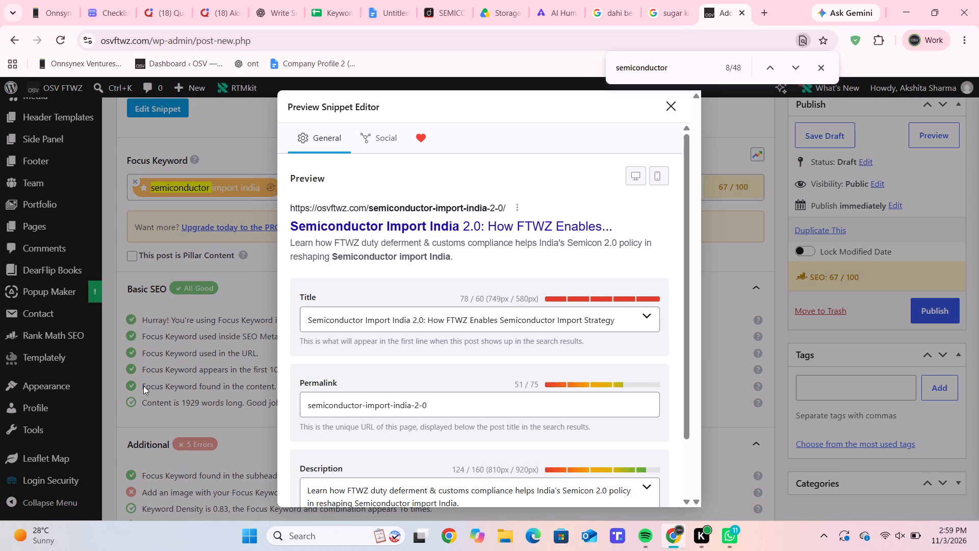
left_click(668, 110)
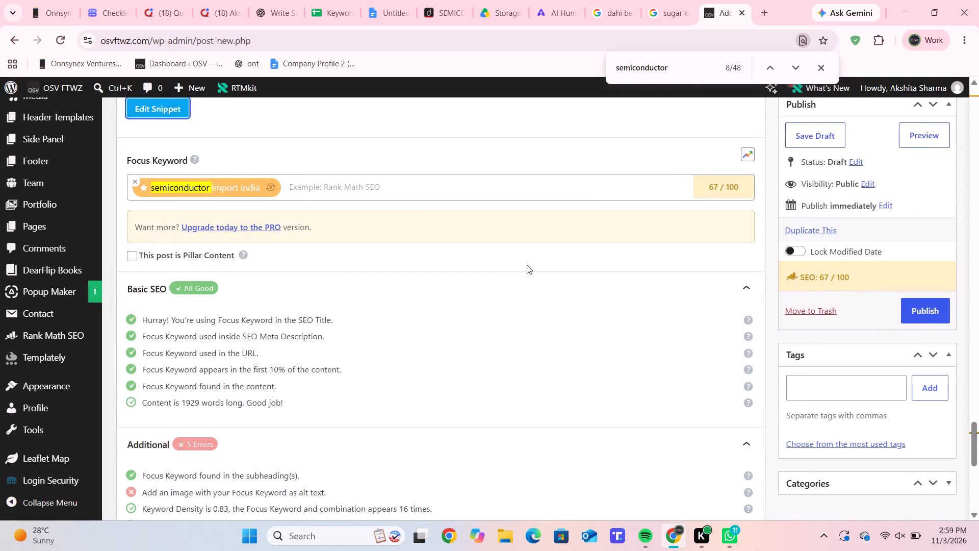
scroll(527, 265, "down", 2)
scroll(434, 354, "down", 1)
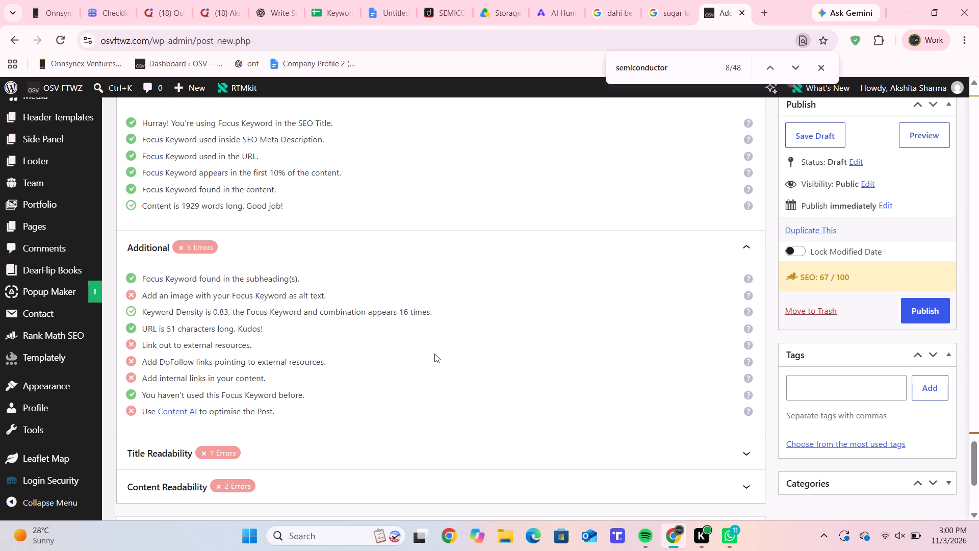
left_click(771, 7)
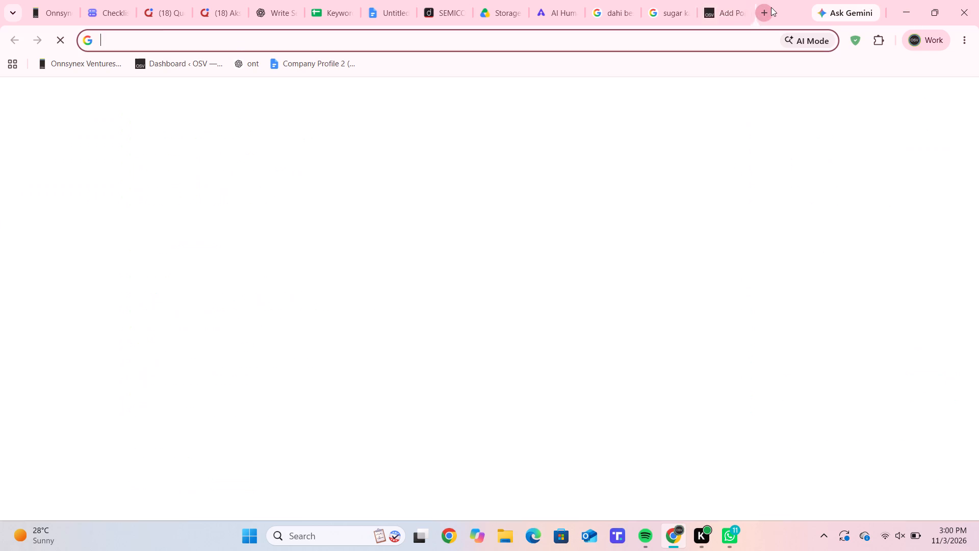
left_click(555, 255)
type("osv ftwz\\")
key("Return")
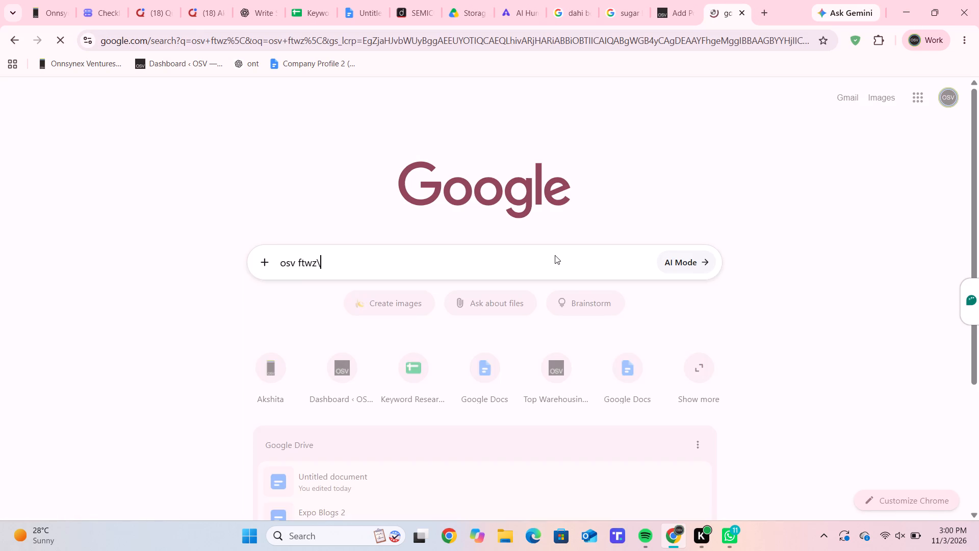
left_click(406, 215)
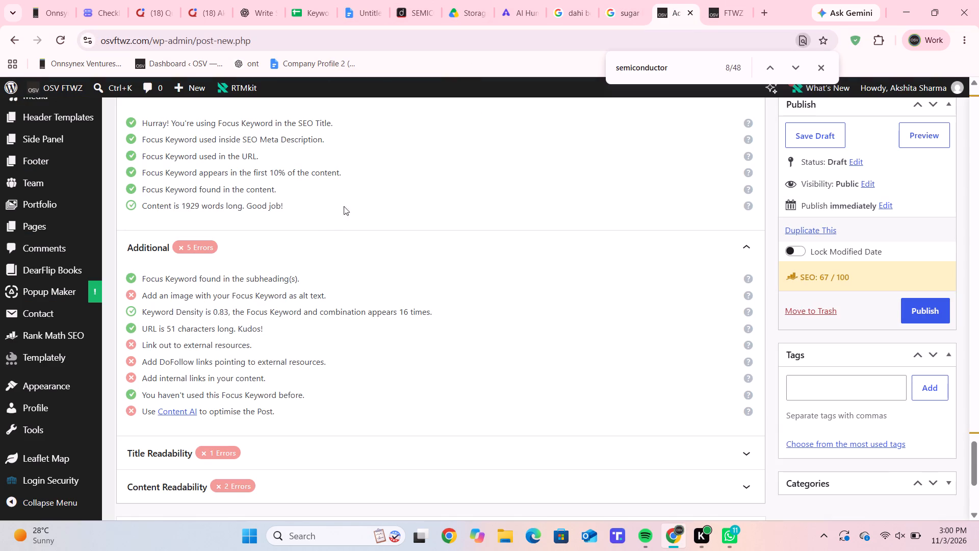
scroll(324, 221, "up", 5)
scroll(315, 318, "up", 7)
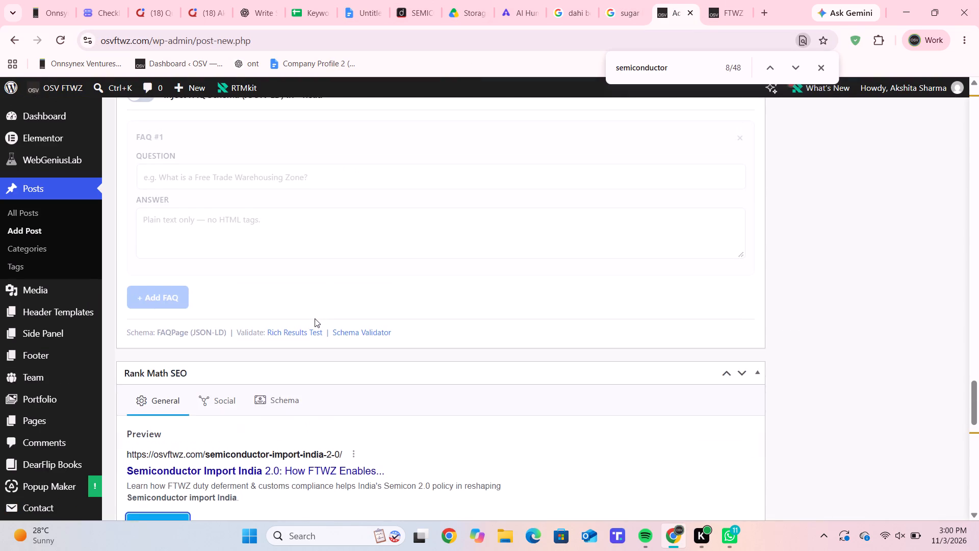
scroll(315, 318, "up", 4)
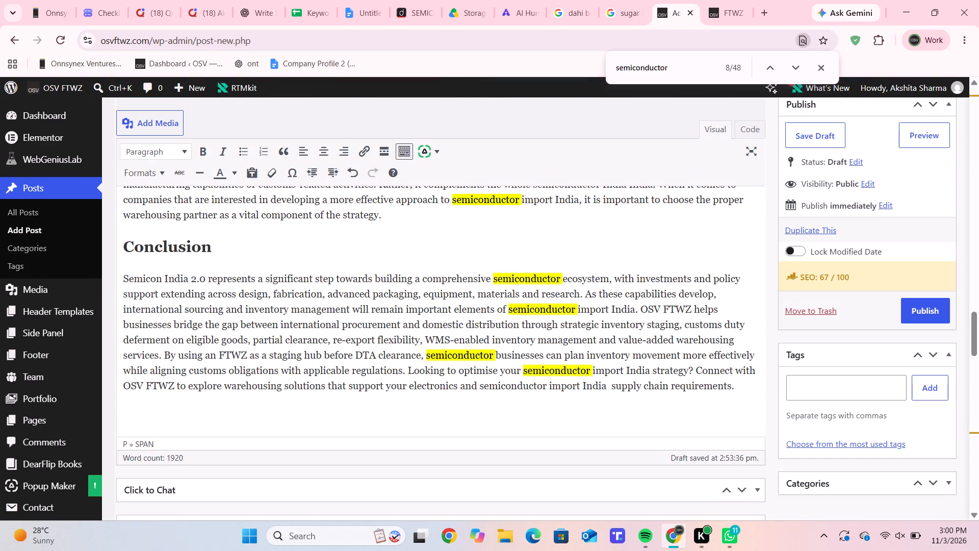
scroll(315, 318, "up", 3)
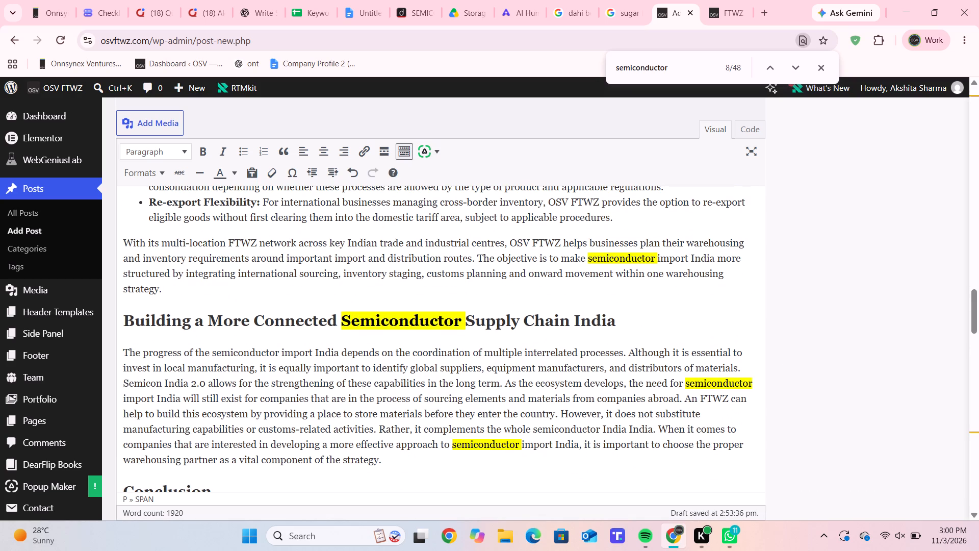
scroll(315, 318, "up", 2)
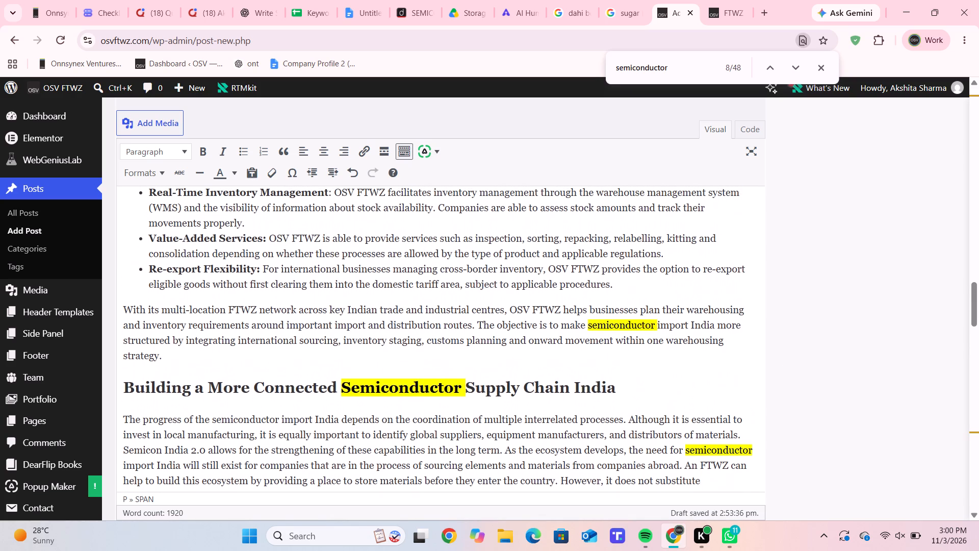
scroll(315, 318, "up", 2)
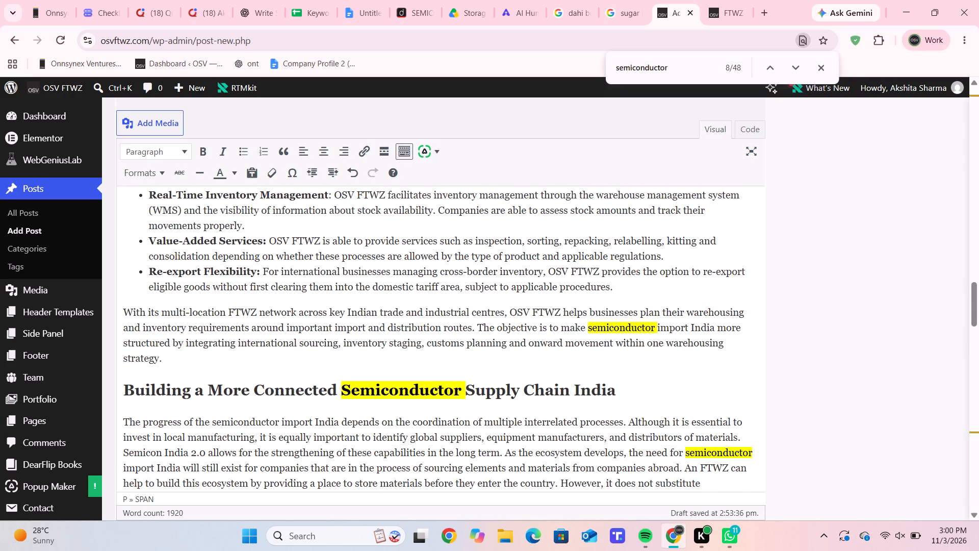
scroll(315, 318, "up", 1)
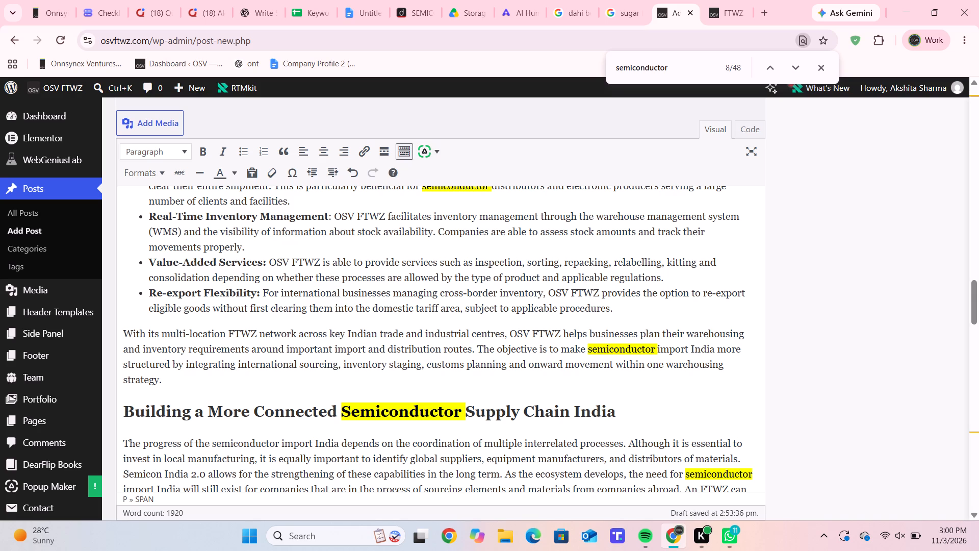
scroll(315, 318, "up", 10)
scroll(315, 318, "up", 14)
scroll(380, 404, "down", 1)
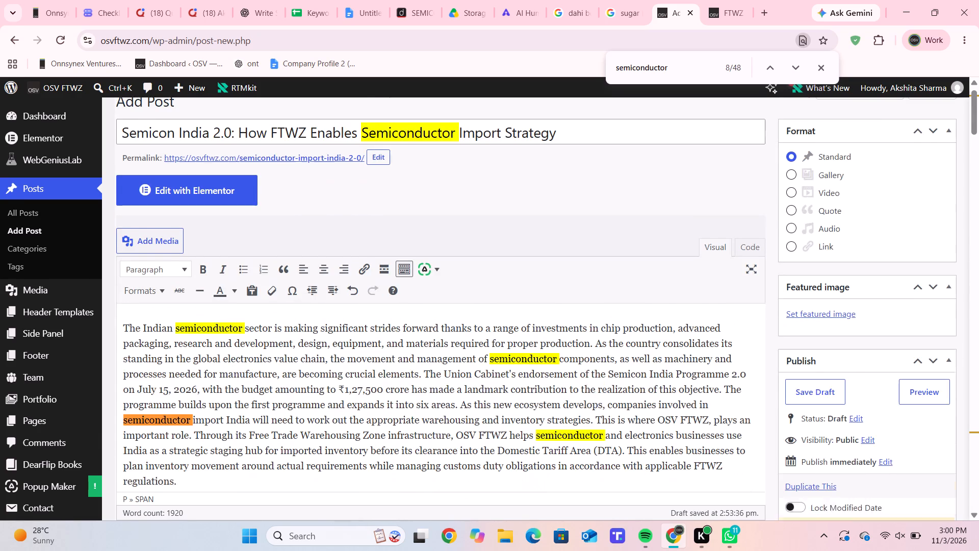
scroll(380, 404, "down", 1)
left_click_drag(507, 358, 463, 357)
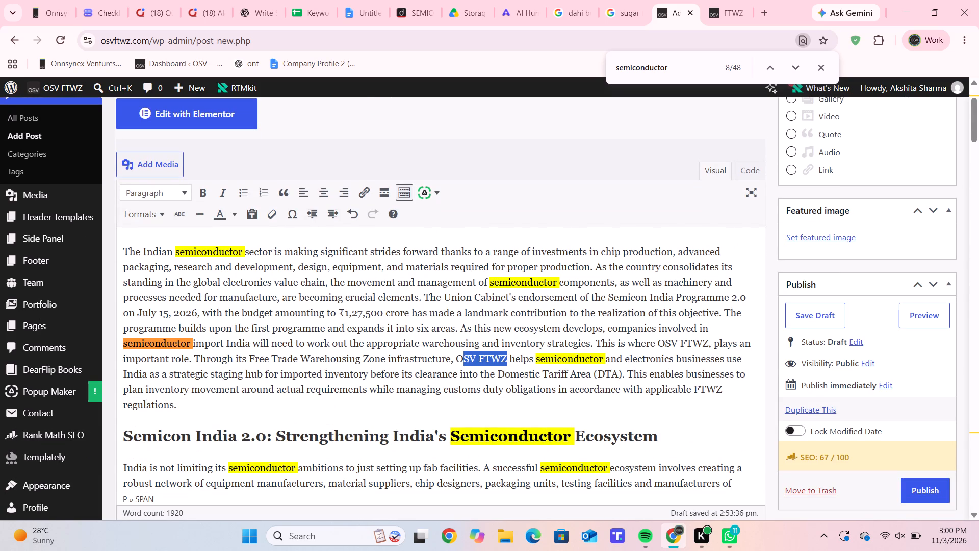
left_click_drag(463, 357, 457, 354)
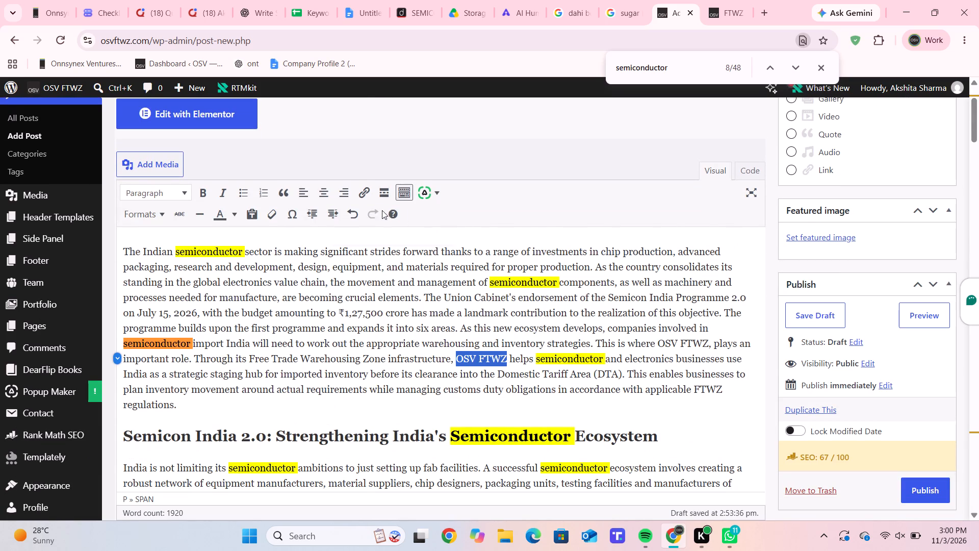
left_click(367, 197)
key("ctrl+v")
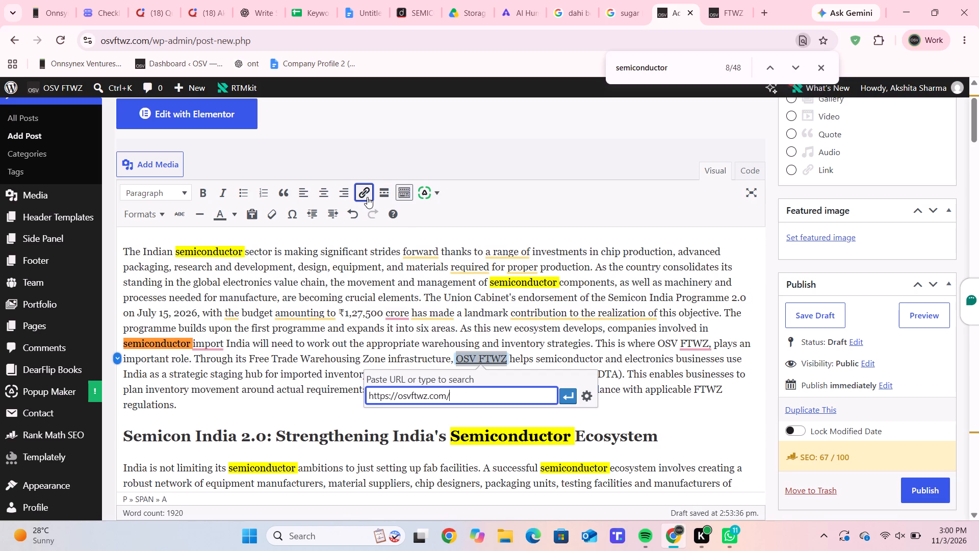
key("Return")
left_click(355, 385)
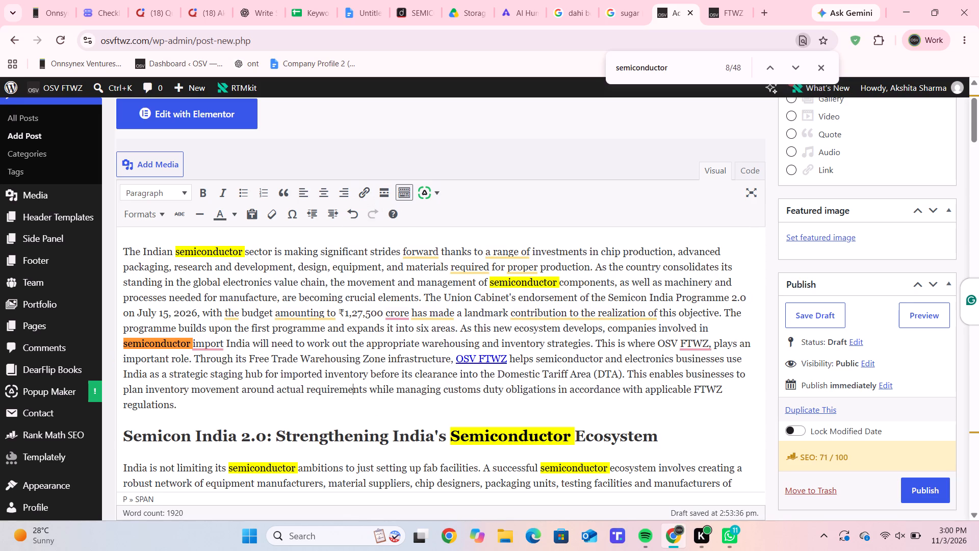
Replace the query in the existing sugar search tab with ftwz and run the Google search.
scroll(355, 385, "down", 2)
scroll(355, 385, "up", 2)
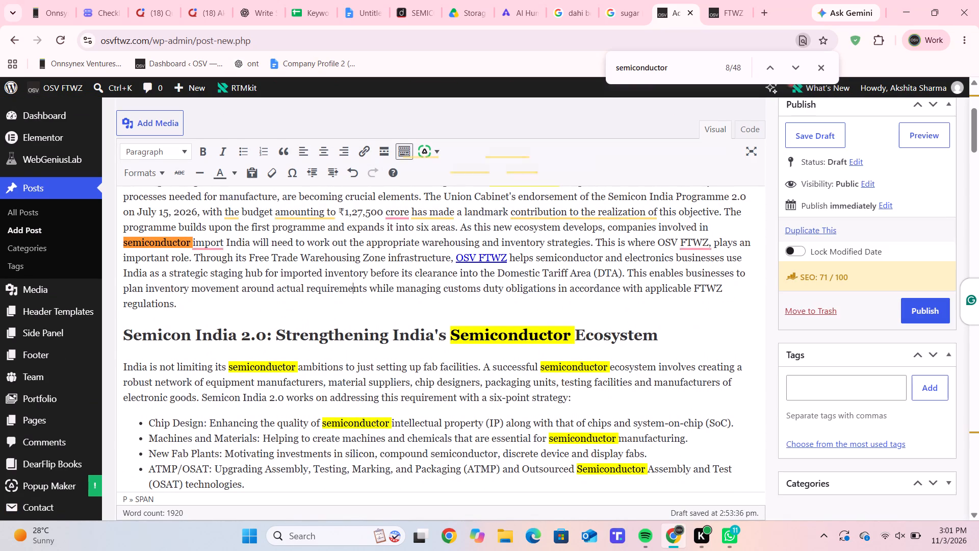
scroll(355, 385, "up", 1)
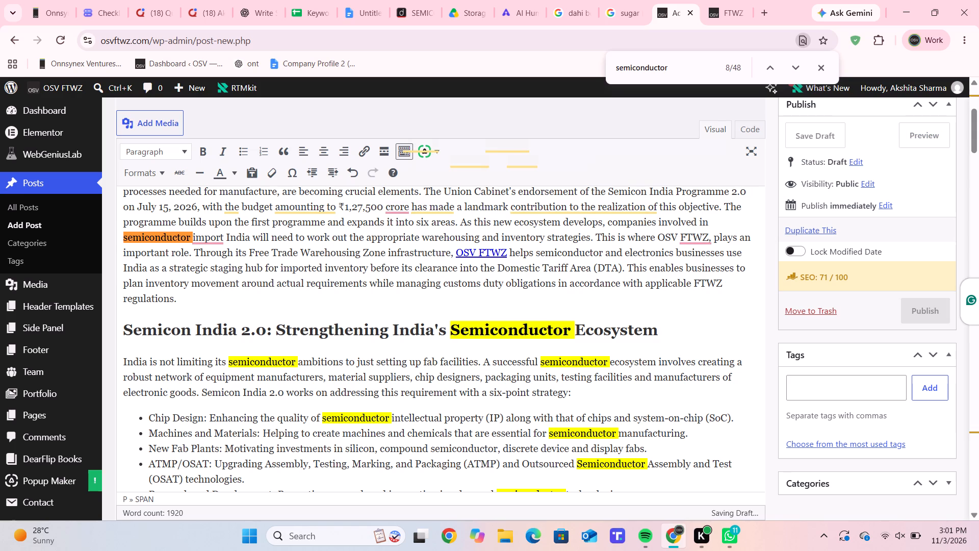
scroll(355, 385, "down", 1)
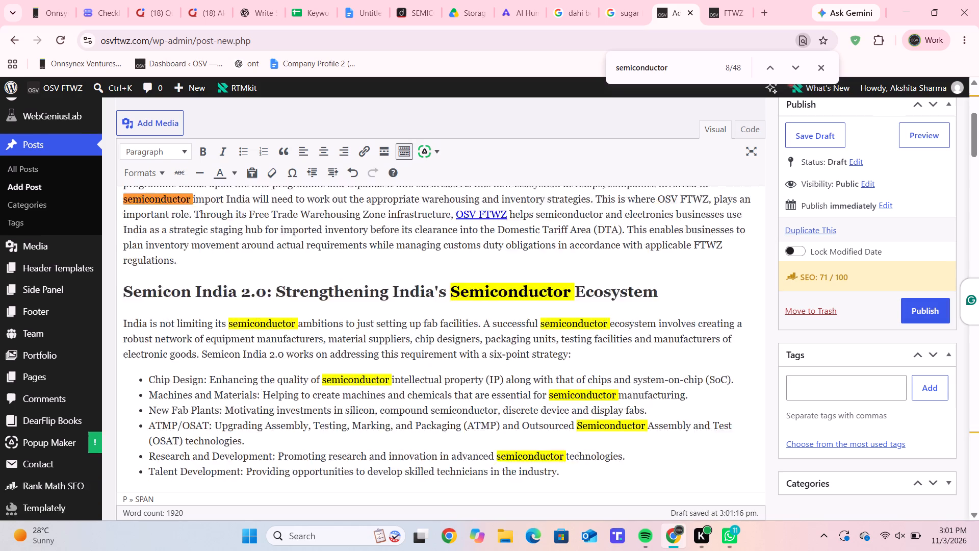
scroll(355, 385, "down", 2)
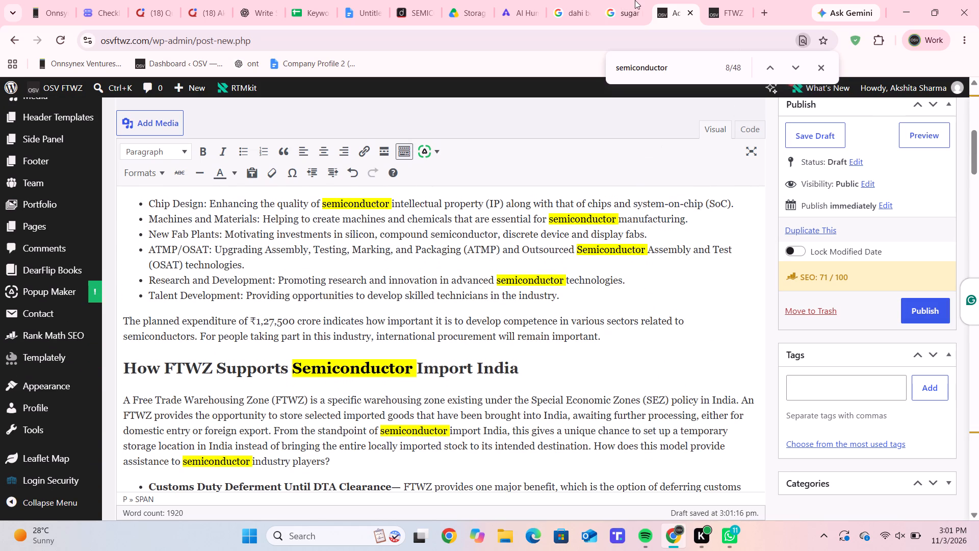
left_click(627, 0)
left_click_drag(271, 89, 133, 105)
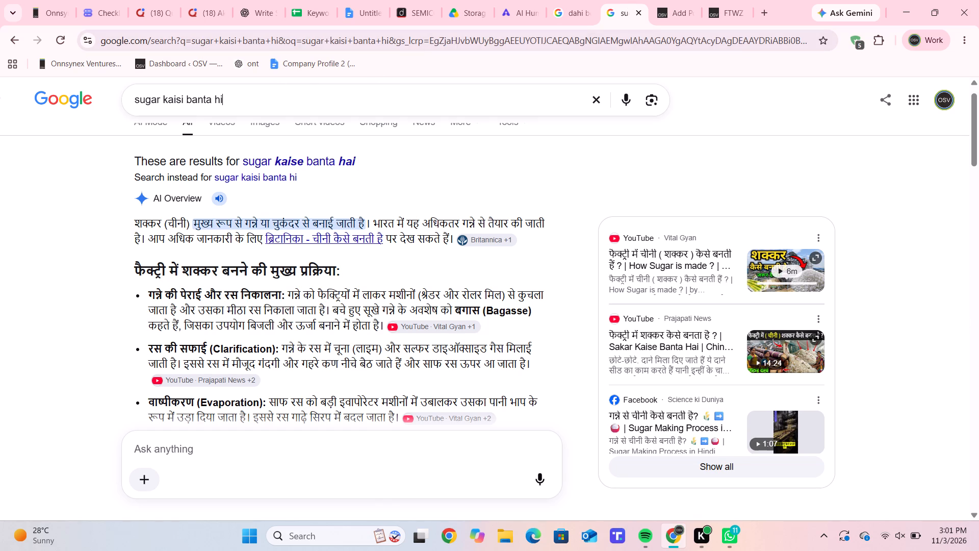
left_click_drag(133, 105, 231, 111)
left_click_drag(231, 111, 120, 105)
key("BackSpace")
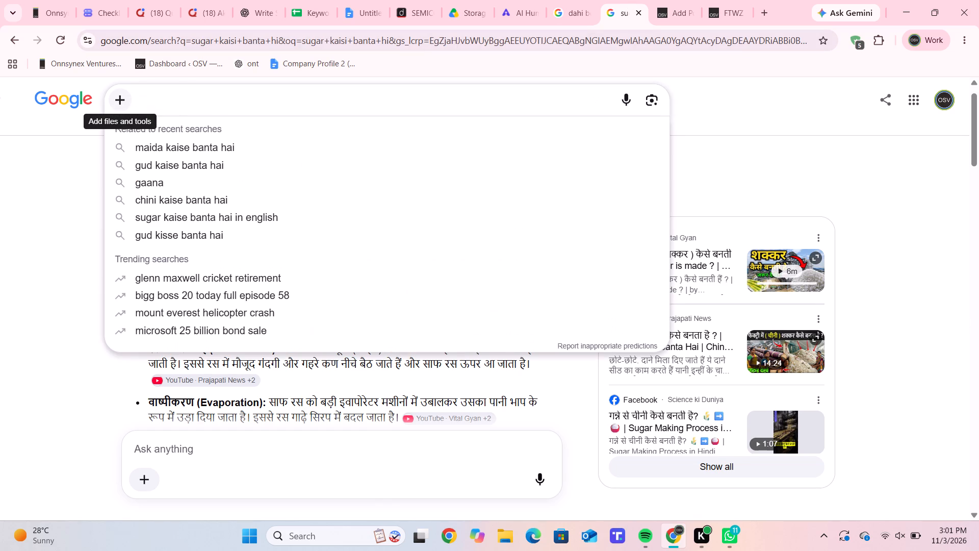
type("ftwz")
key("Return")
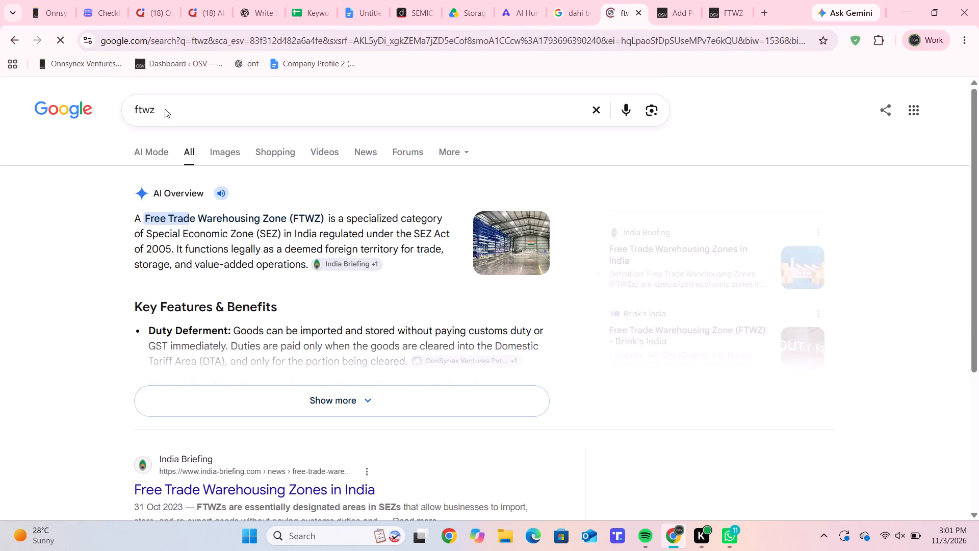
left_click(330, 151)
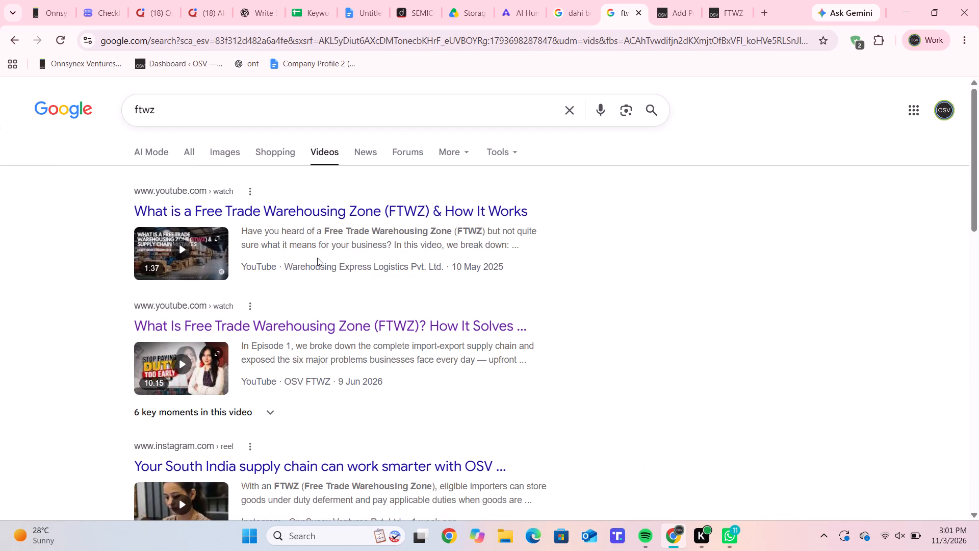
left_click(325, 215)
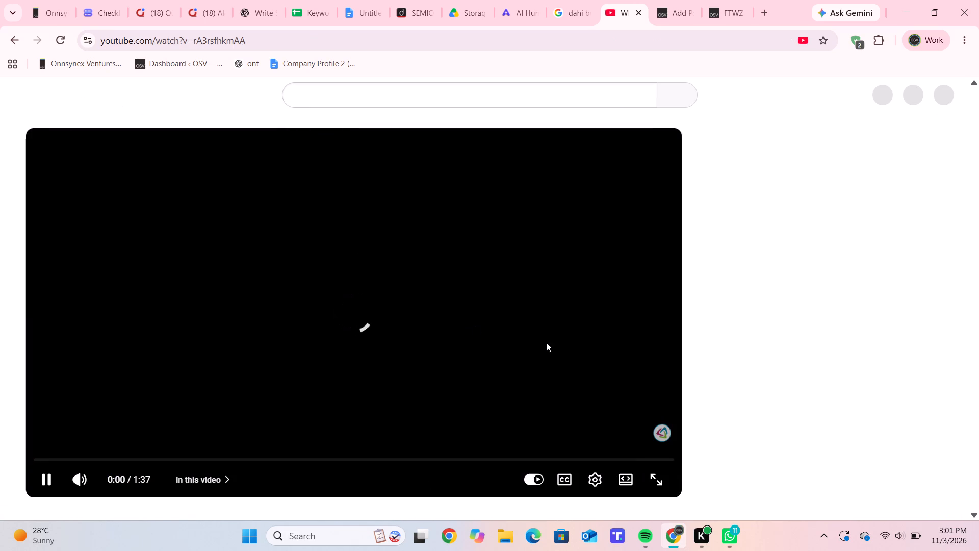
scroll(369, 376, "down", 3)
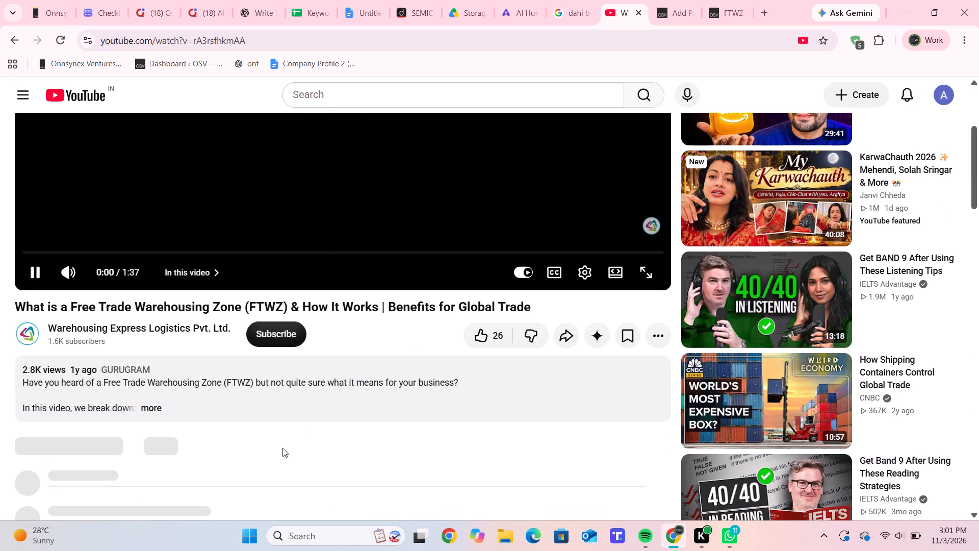
left_click(568, 335)
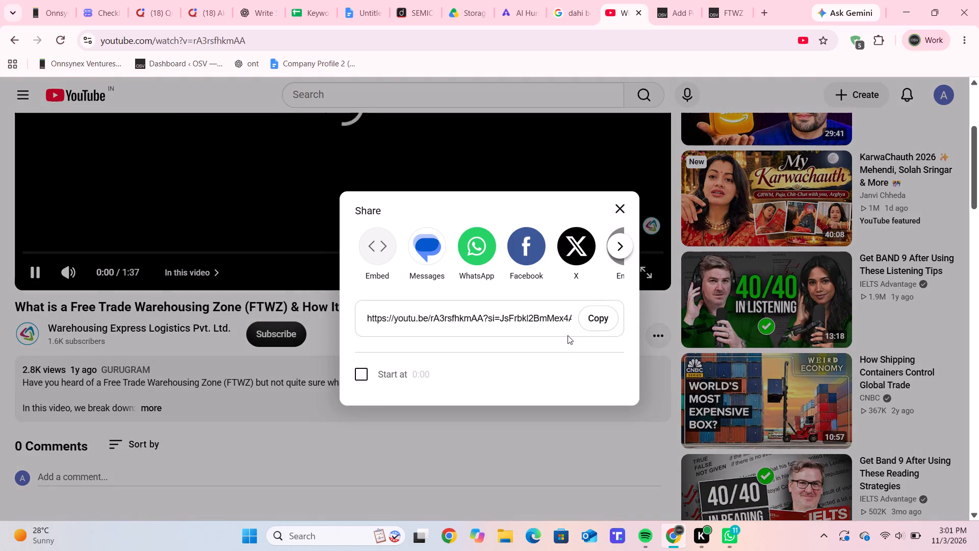
left_click(592, 311)
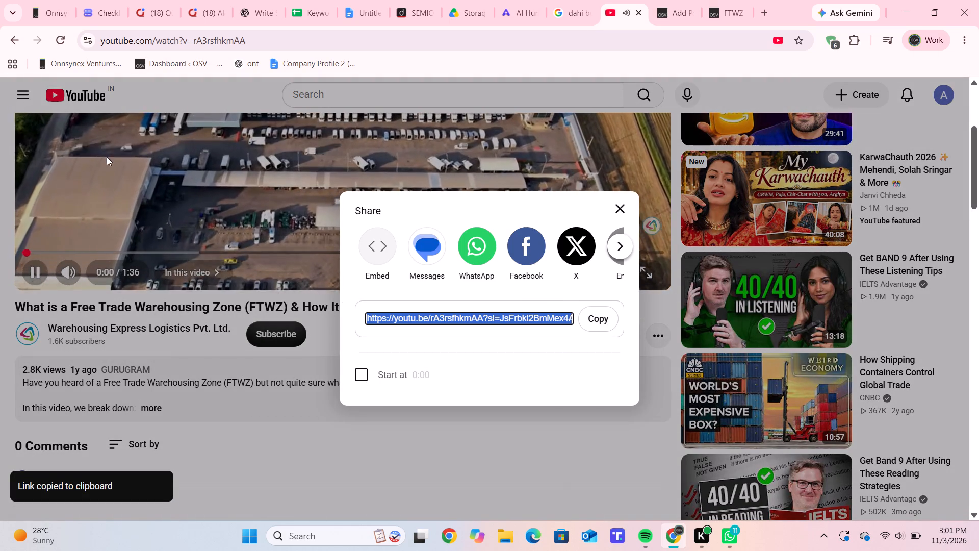
left_click(25, 71)
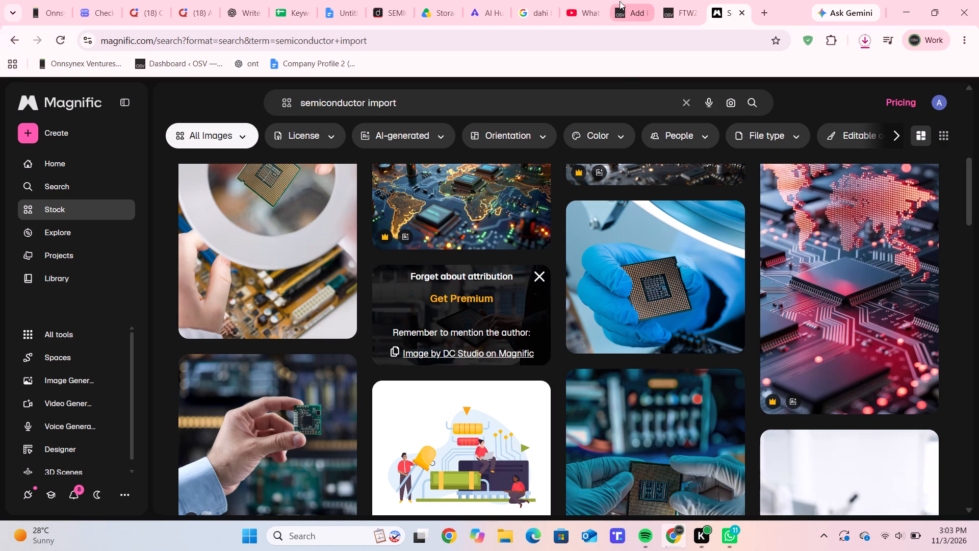
Switch to the open osvftwz.com homepage and close its Get in Touch form.
left_click(668, 0)
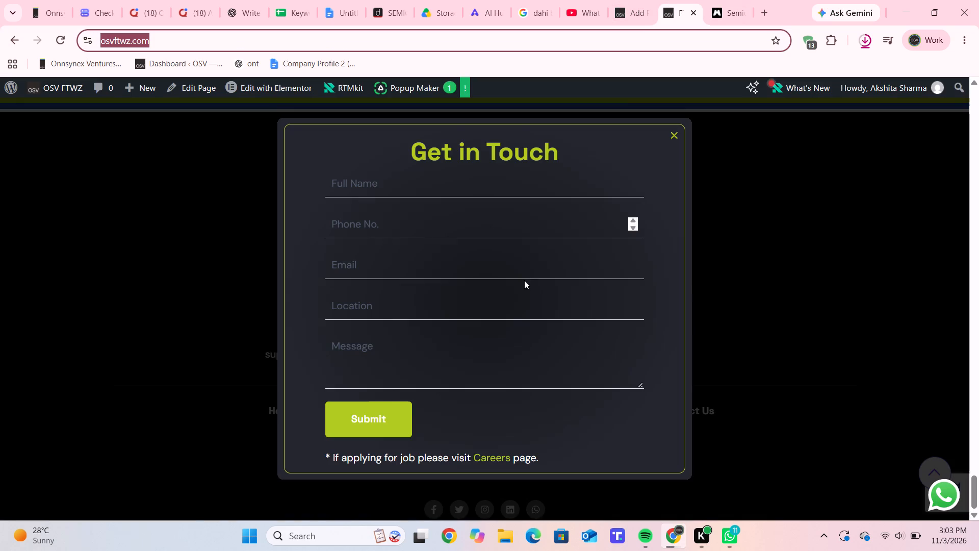
left_click(674, 143)
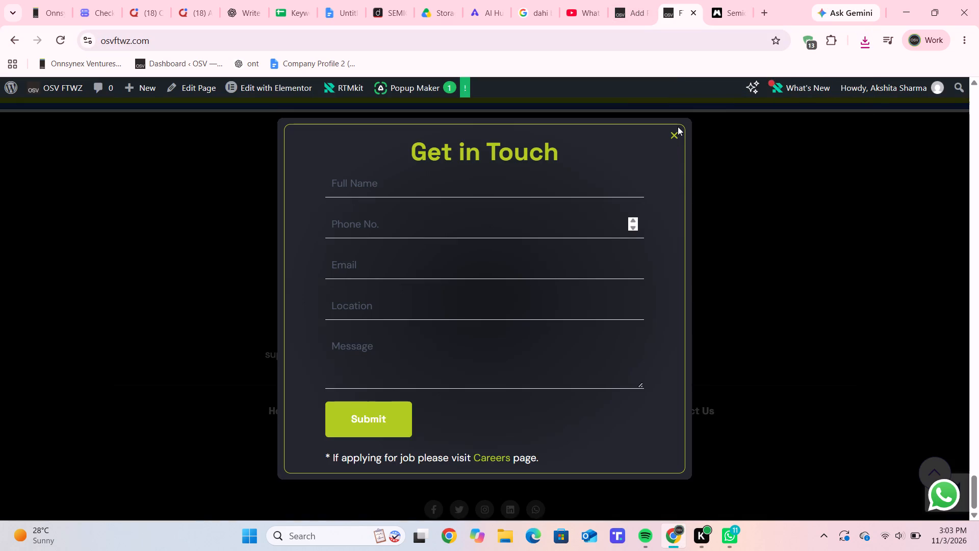
left_click(677, 130)
left_click(674, 137)
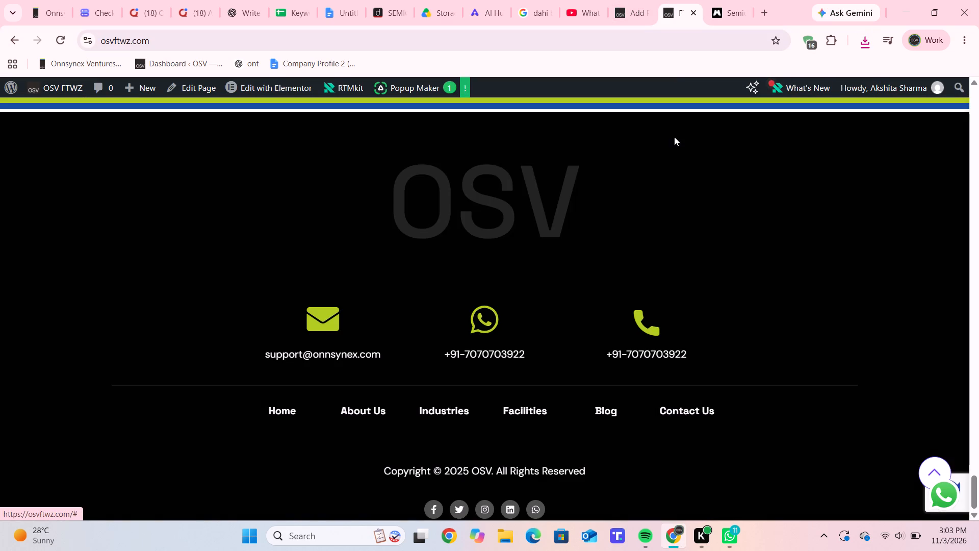
Return to the Add Post draft and copy the full SEO title from the Rank Math snippet editor, leaving the snippet as is.
left_click(622, 0)
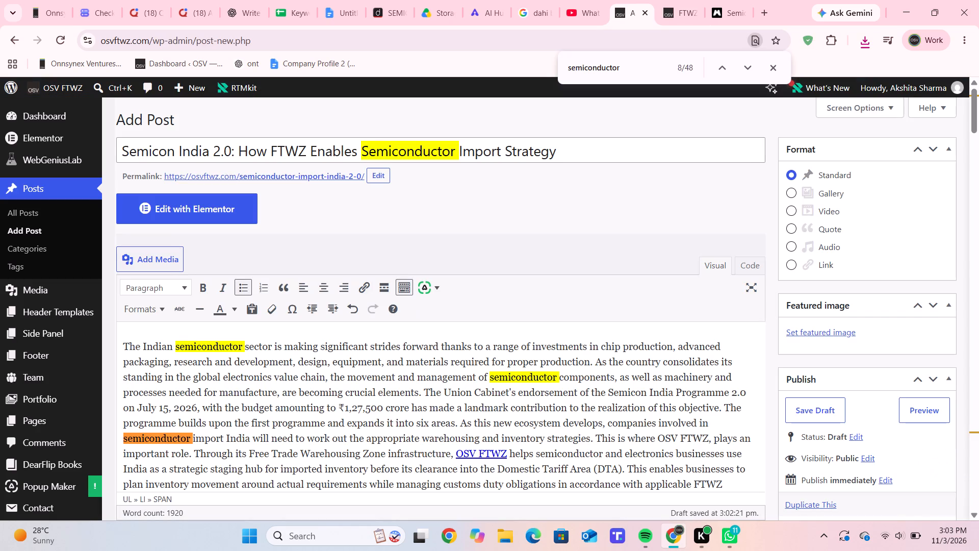
scroll(387, 347, "down", 15)
scroll(387, 347, "down", 13)
scroll(387, 347, "up", 4)
left_click(153, 424)
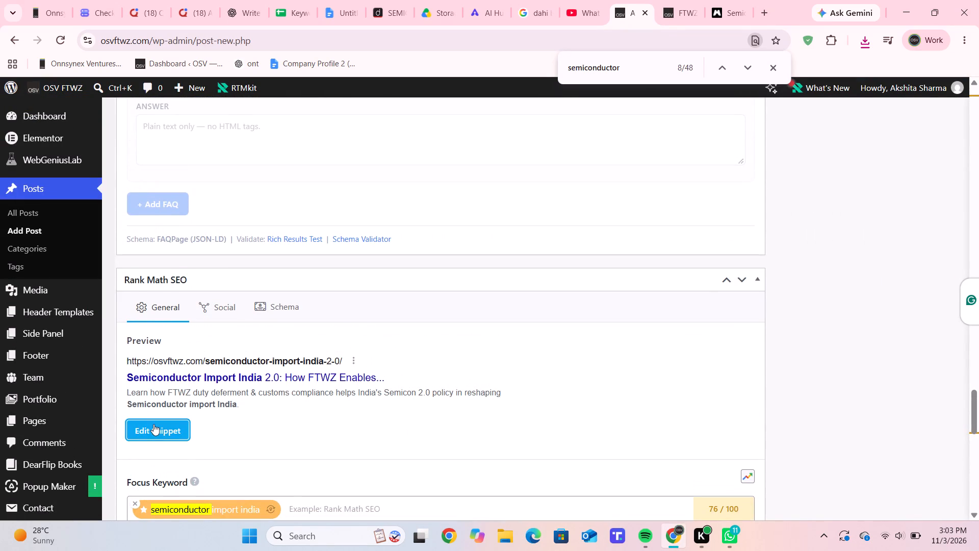
left_click(566, 322)
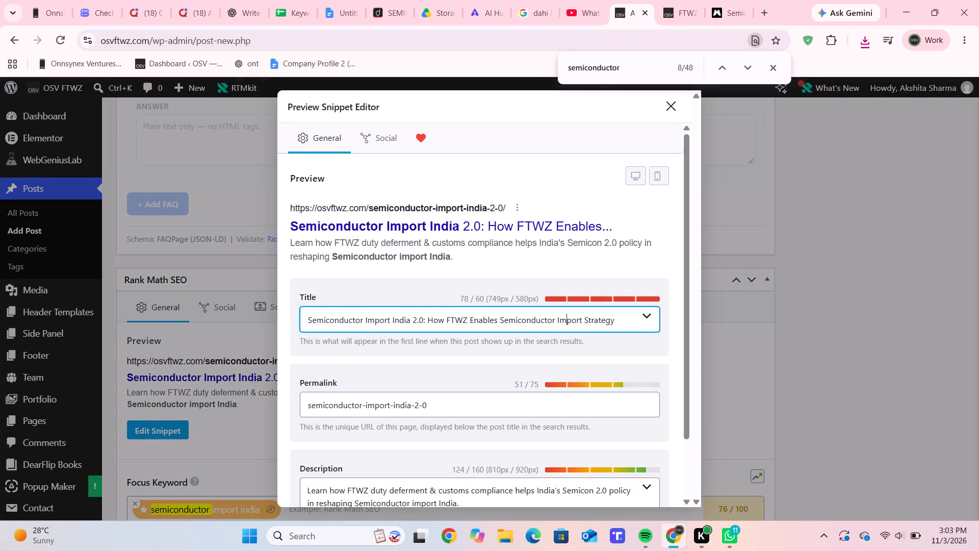
key("ctrl+a")
key("ctrl+c")
left_click(809, 239)
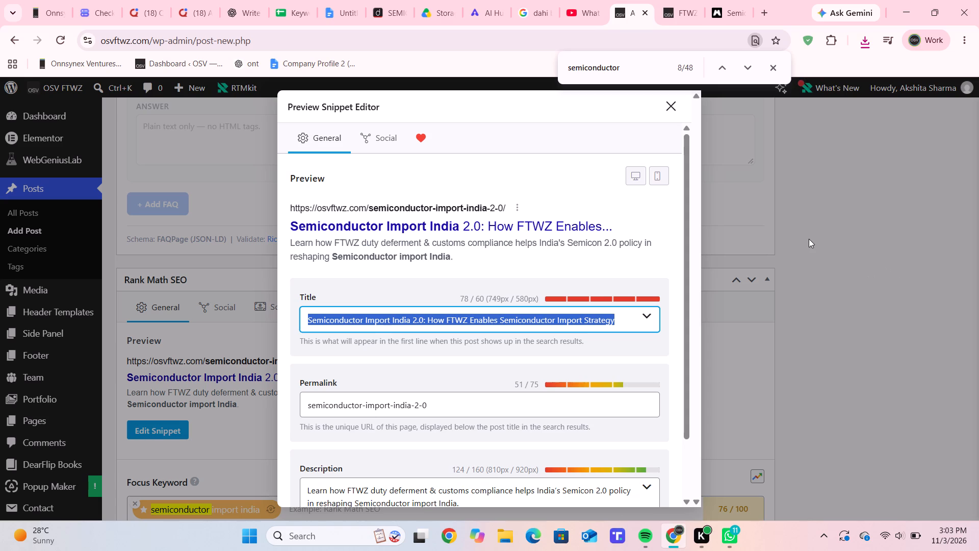
scroll(809, 239, "up", 2)
left_click(669, 115)
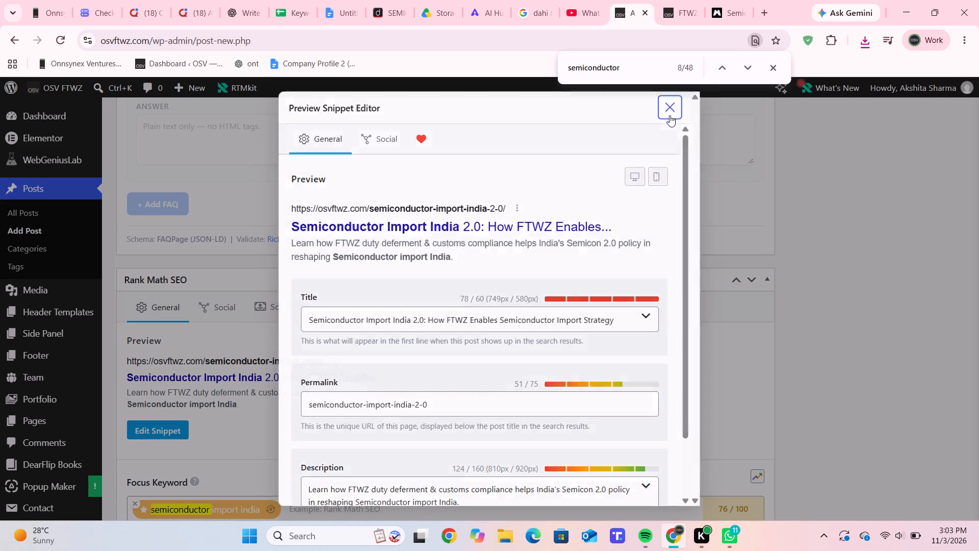
scroll(632, 214, "up", 20)
scroll(632, 214, "up", 2)
right_click(632, 214)
scroll(632, 214, "up", 9)
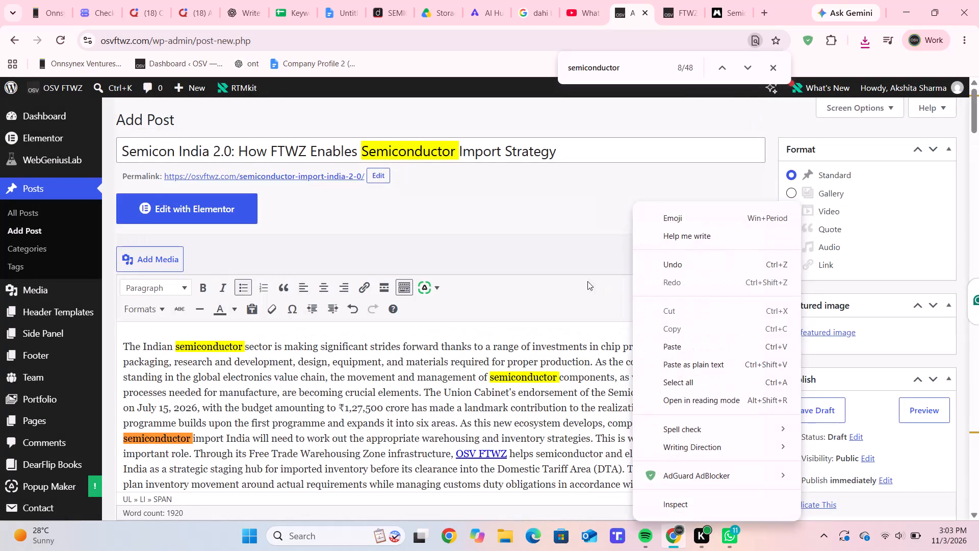
left_click(578, 277)
Upload the downloaded quality control engineer photo from the Downloads folder as the post's featured image.
left_click(817, 331)
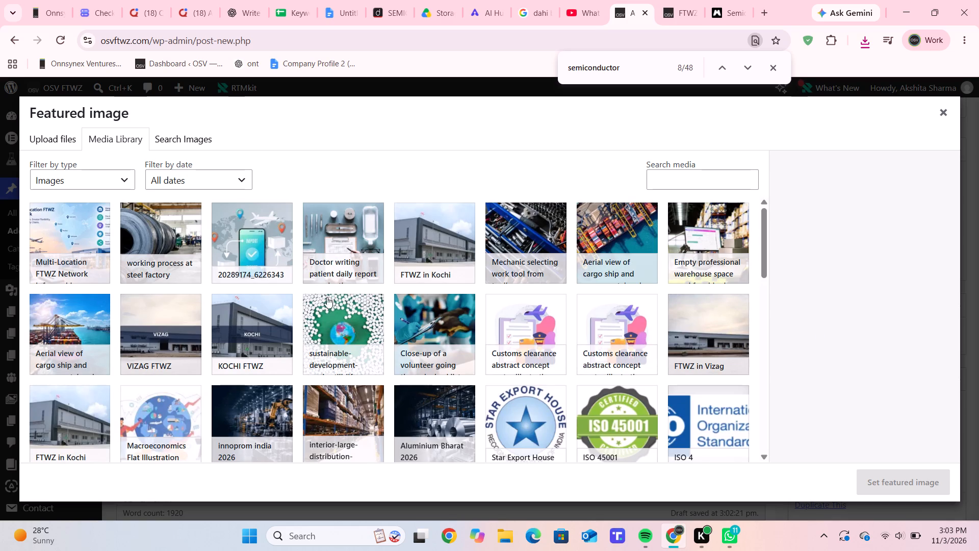
left_click(59, 135)
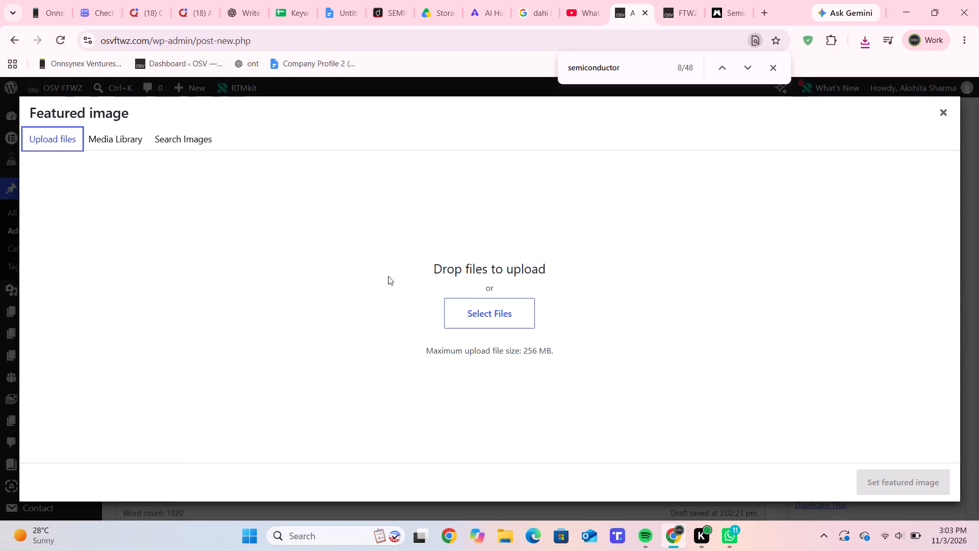
left_click(475, 303)
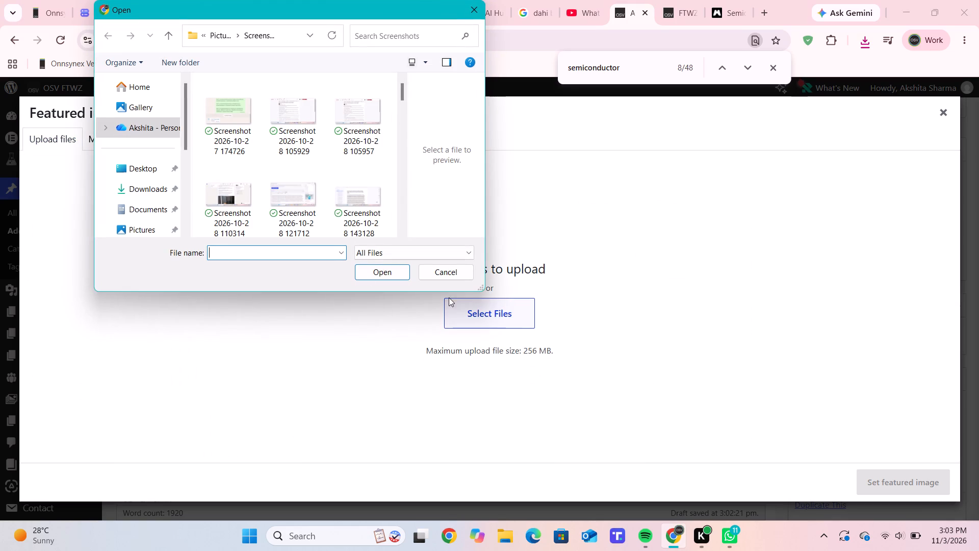
scroll(318, 181, "down", 20)
scroll(318, 181, "down", 5)
scroll(379, 199, "down", 7)
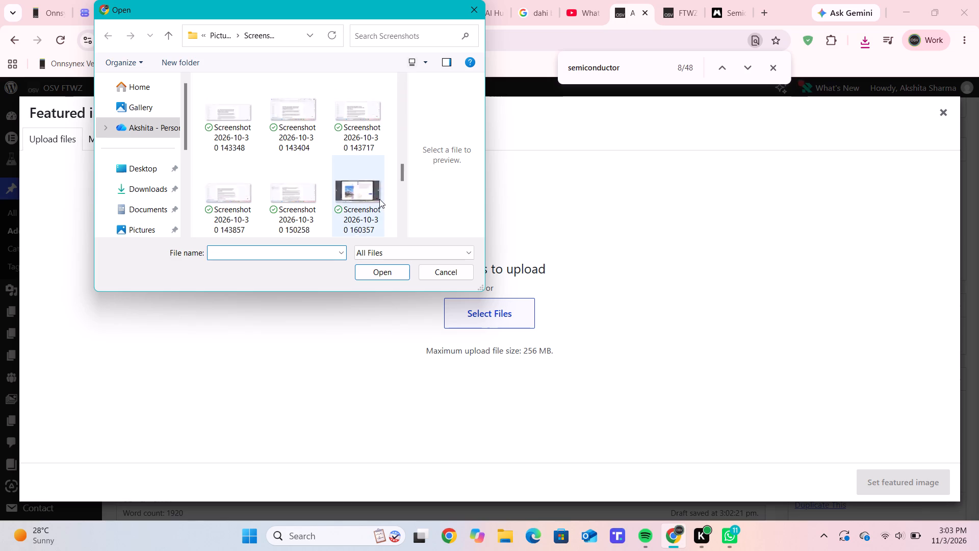
scroll(379, 199, "down", 5)
left_click(165, 190)
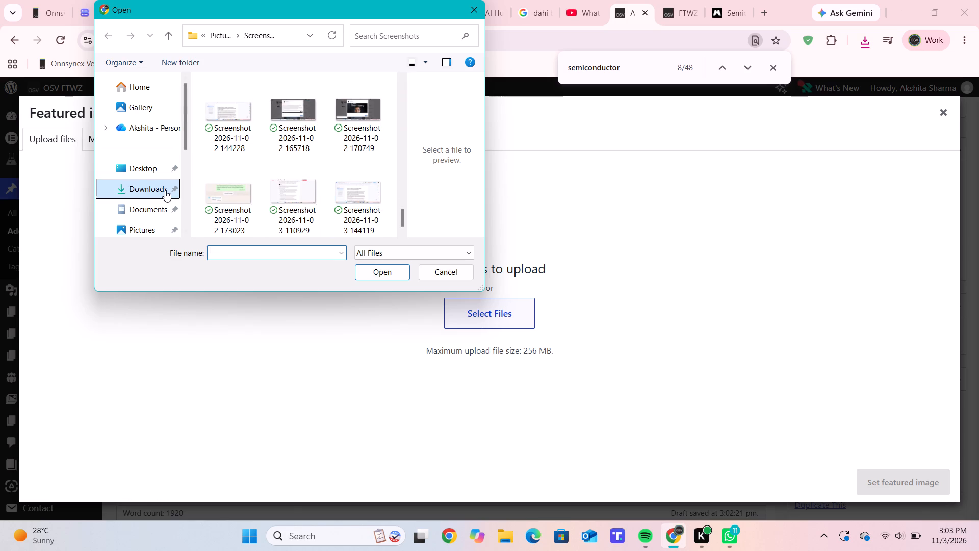
double_click(228, 148)
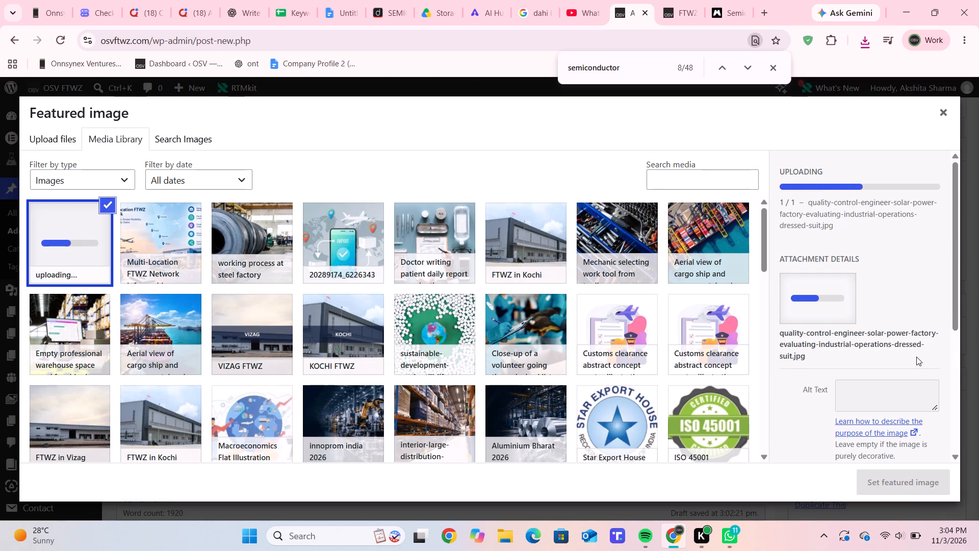
Give the uploaded photo the alt text "Semiconductor Import India 2.0: How FTWZ Enables Semiconductor Import Strategy" and set it as featured image.
left_click(906, 392)
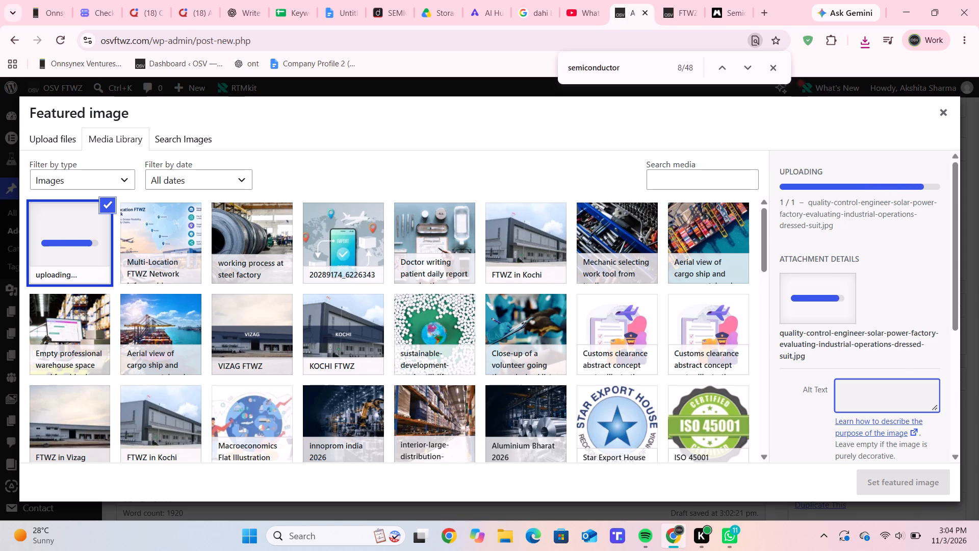
left_click(906, 390)
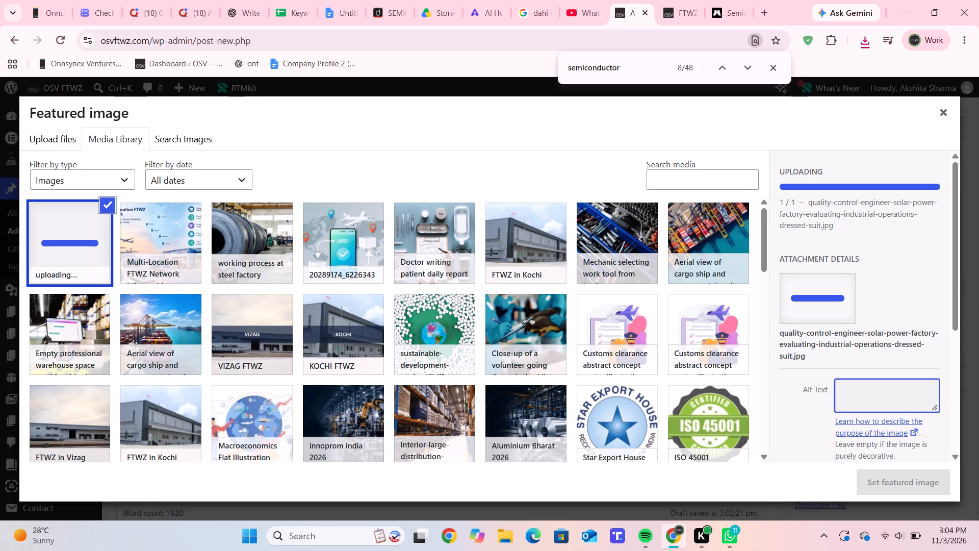
left_click(906, 390)
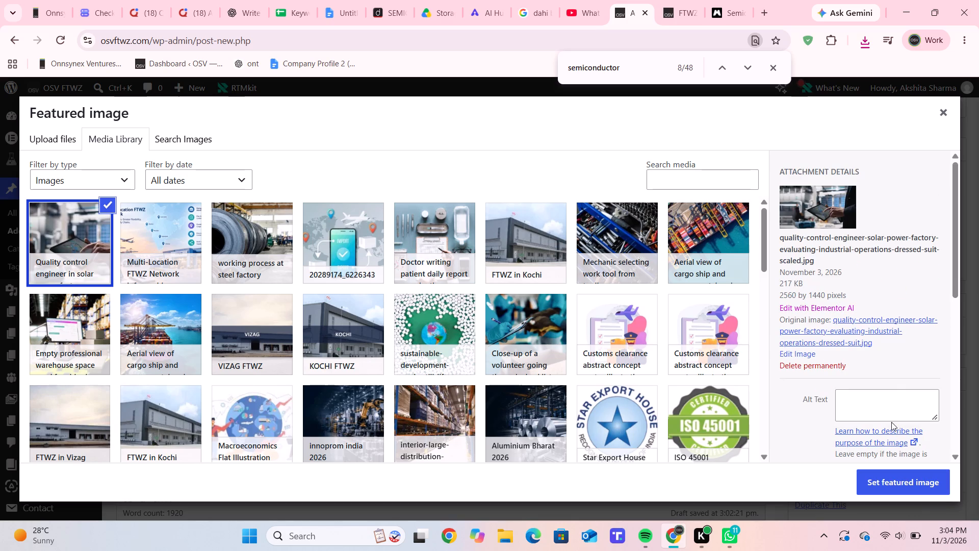
left_click(883, 401)
key("ctrl+v")
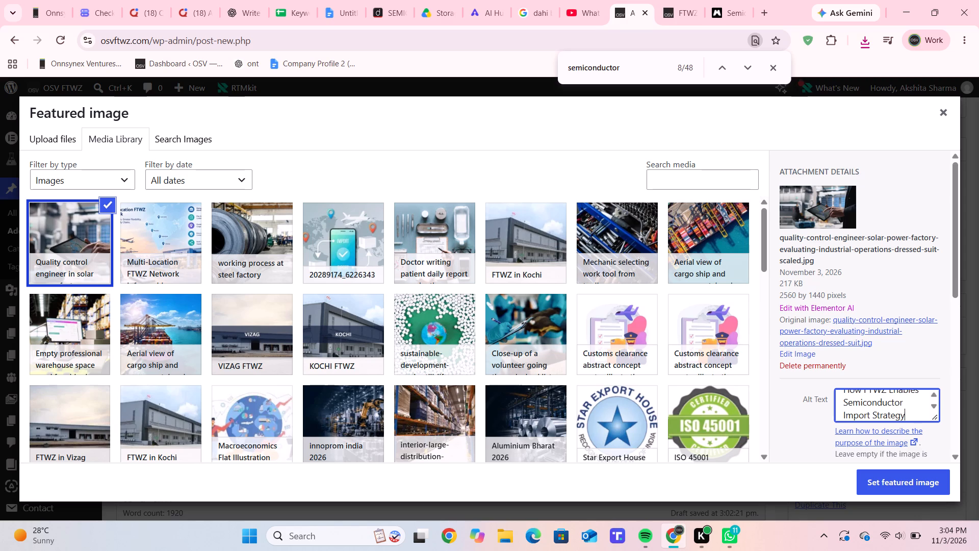
scroll(883, 401, "down", 2)
left_click(906, 476)
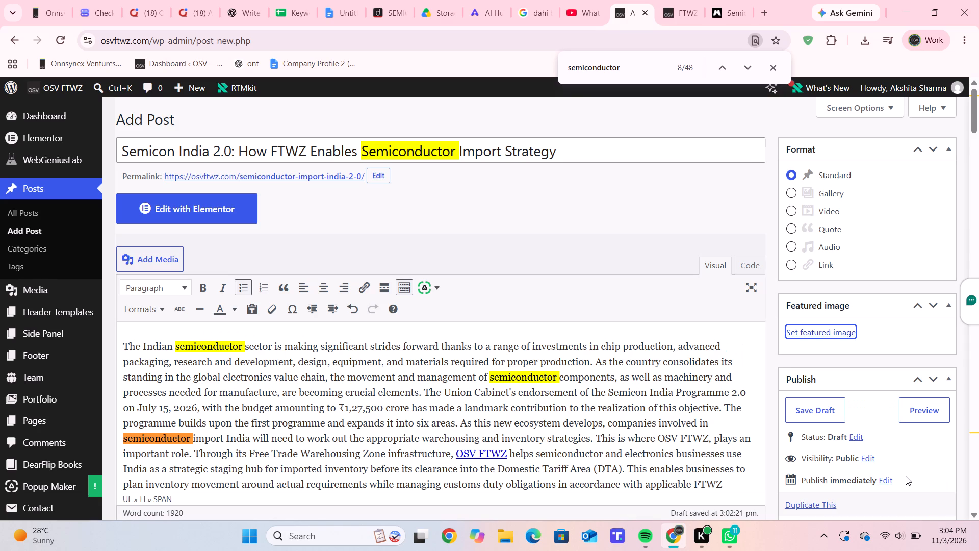
Review the post's featured image, conclusion and Rank Math basic and additional SEO checks before publishing.
scroll(703, 398, "down", 7)
scroll(703, 398, "up", 6)
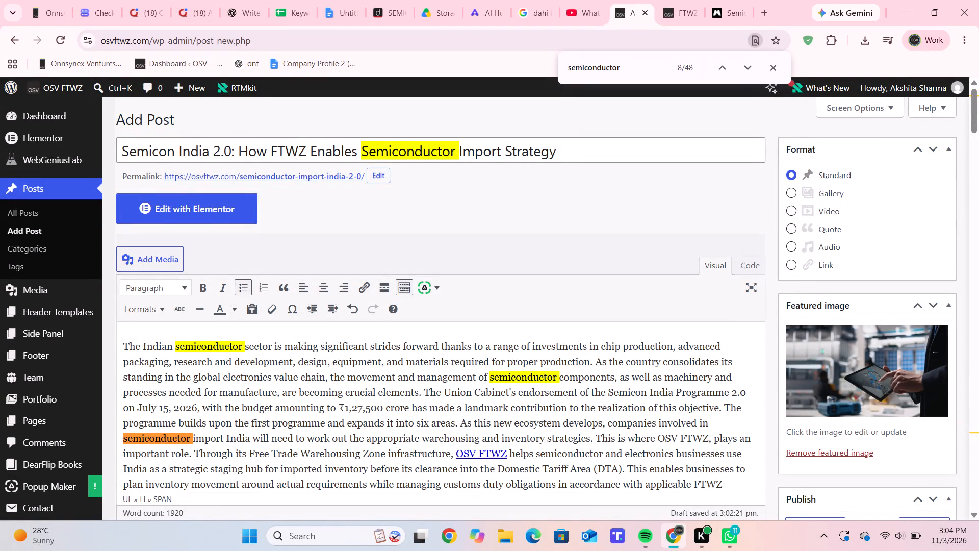
scroll(403, 350, "down", 20)
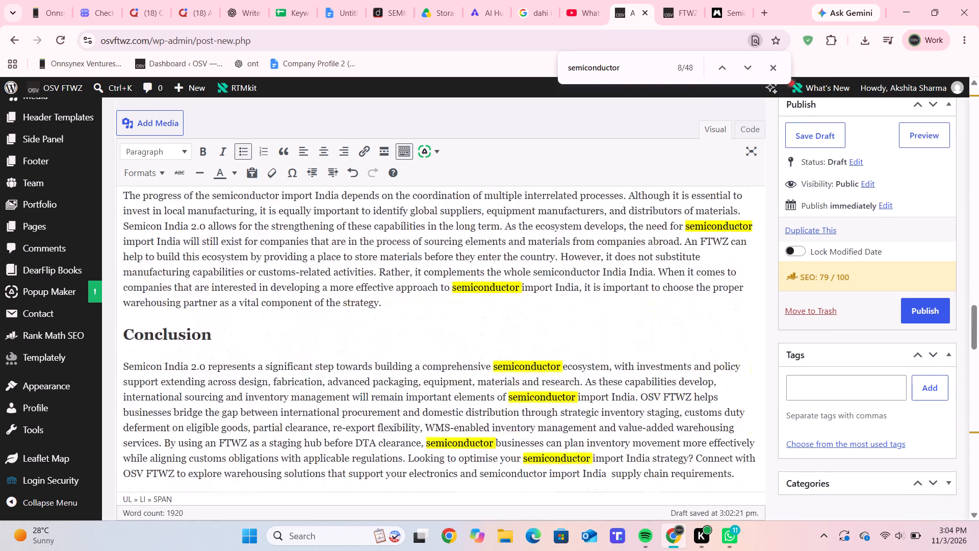
scroll(403, 345, "down", 5)
scroll(403, 345, "up", 1)
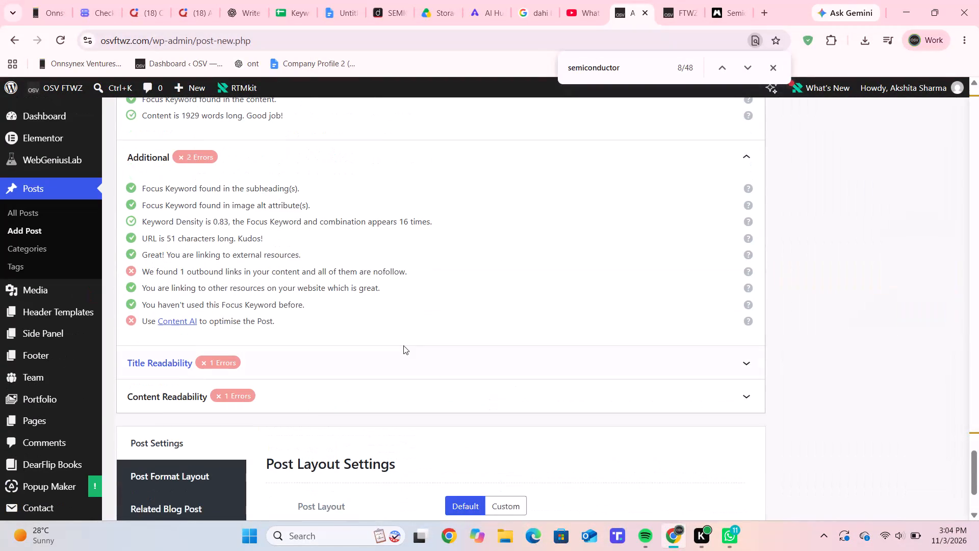
scroll(403, 345, "up", 1)
left_click(403, 345)
scroll(403, 345, "up", 1)
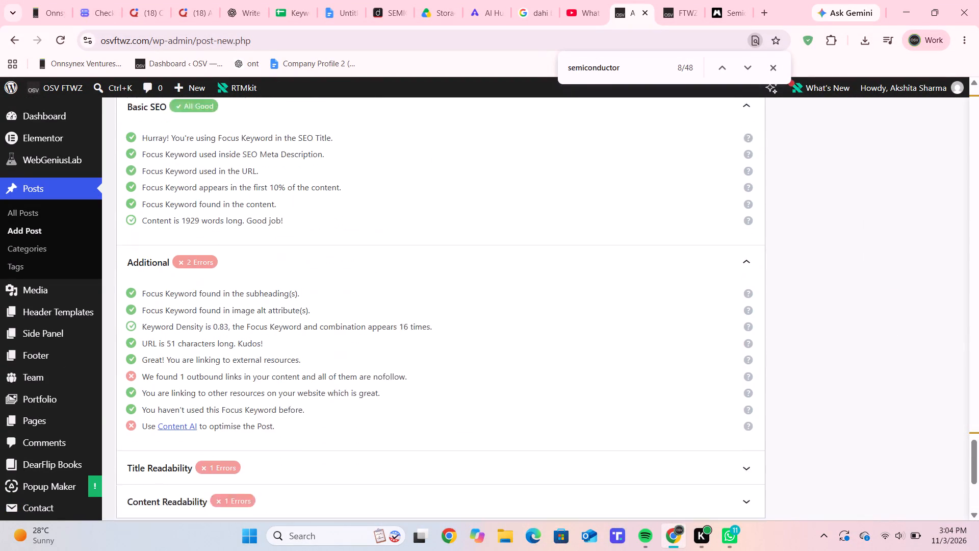
scroll(403, 345, "up", 1)
scroll(403, 345, "down", 1)
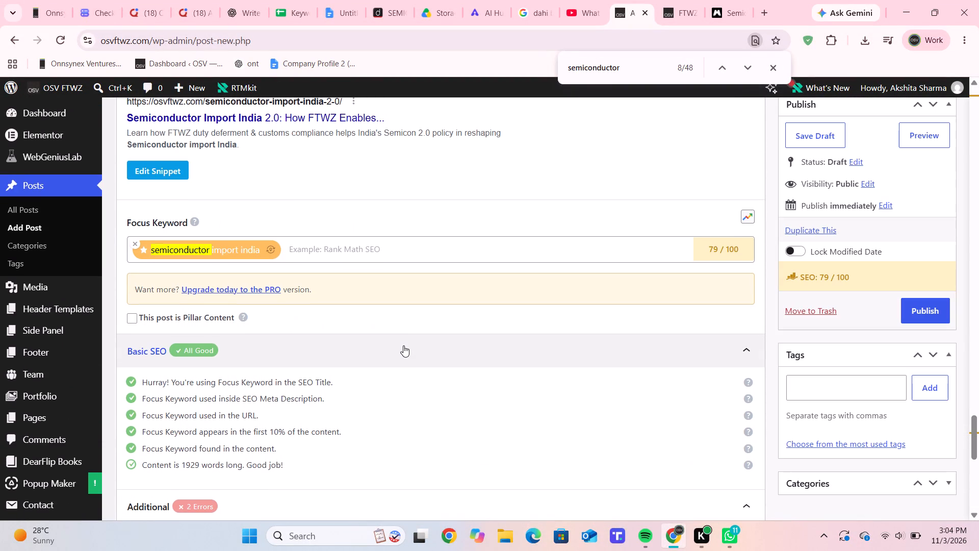
scroll(403, 345, "down", 1)
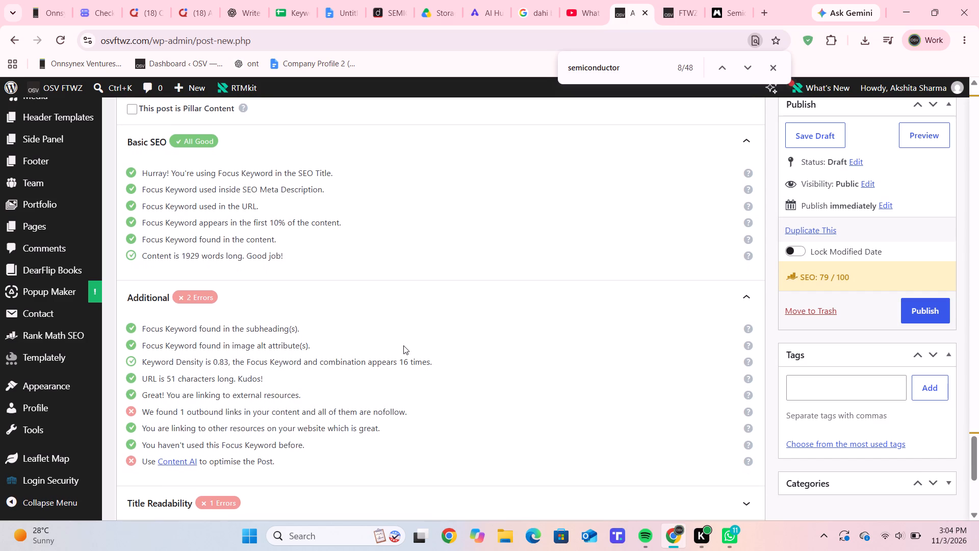
scroll(403, 345, "down", 3)
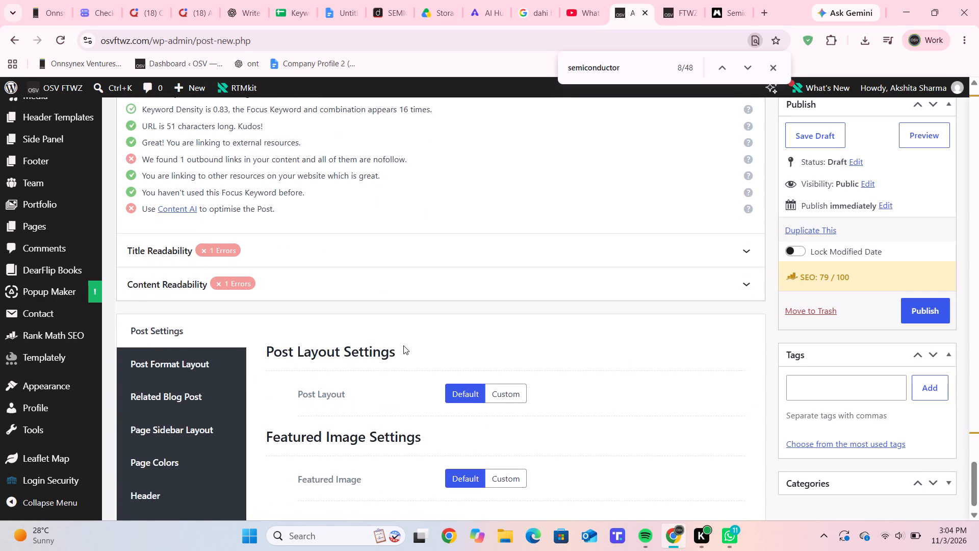
scroll(403, 345, "up", 3)
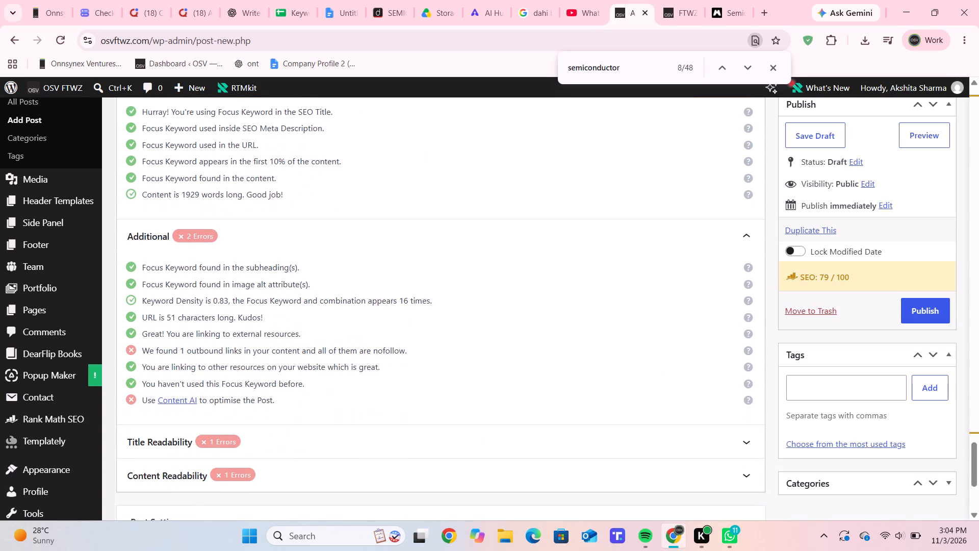
scroll(403, 345, "up", 2)
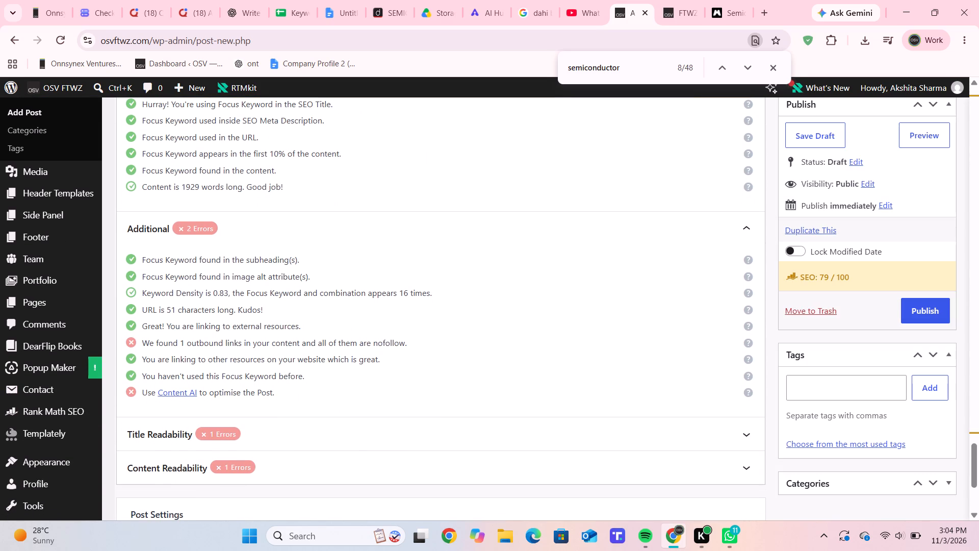
scroll(403, 345, "up", 1)
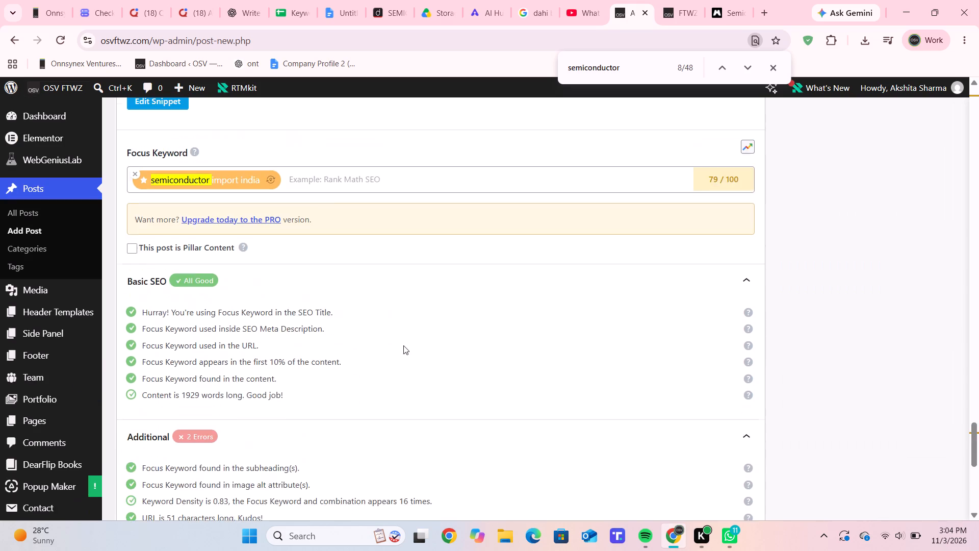
scroll(403, 345, "up", 7)
scroll(403, 345, "down", 8)
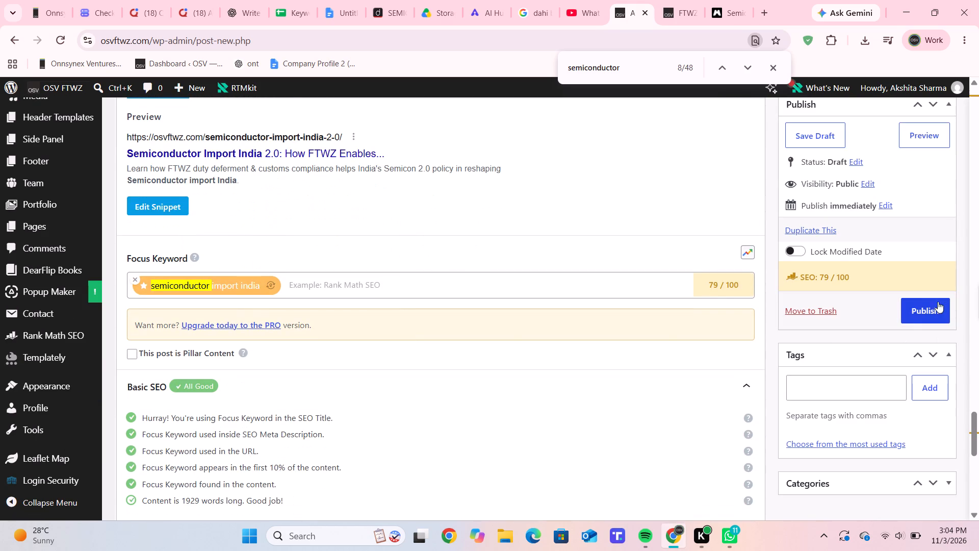
Publish the Semicon India 2.0 blog post.
left_click(916, 313)
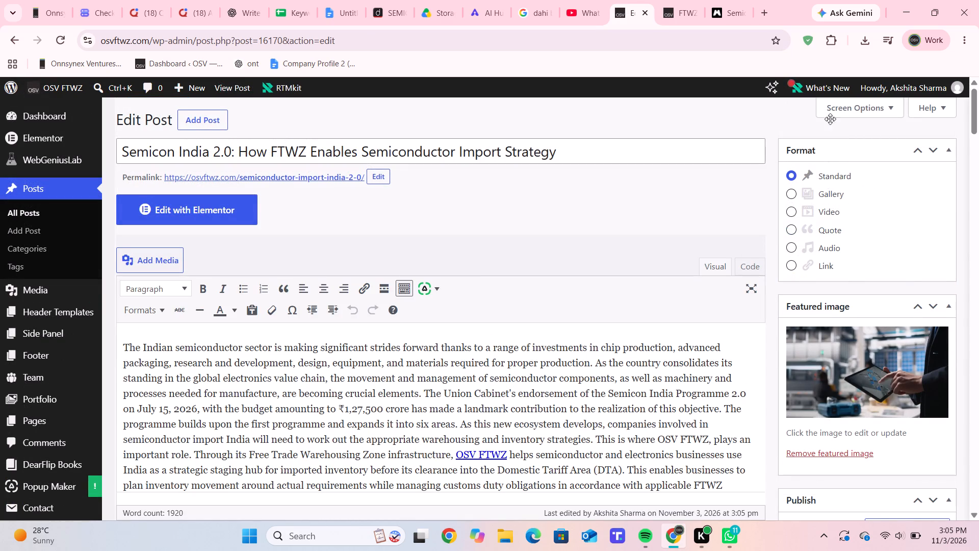
Switch to the Onnsynex doer dashboard and look through its checklist, delegation and exhibition task tables.
left_click(37, 0)
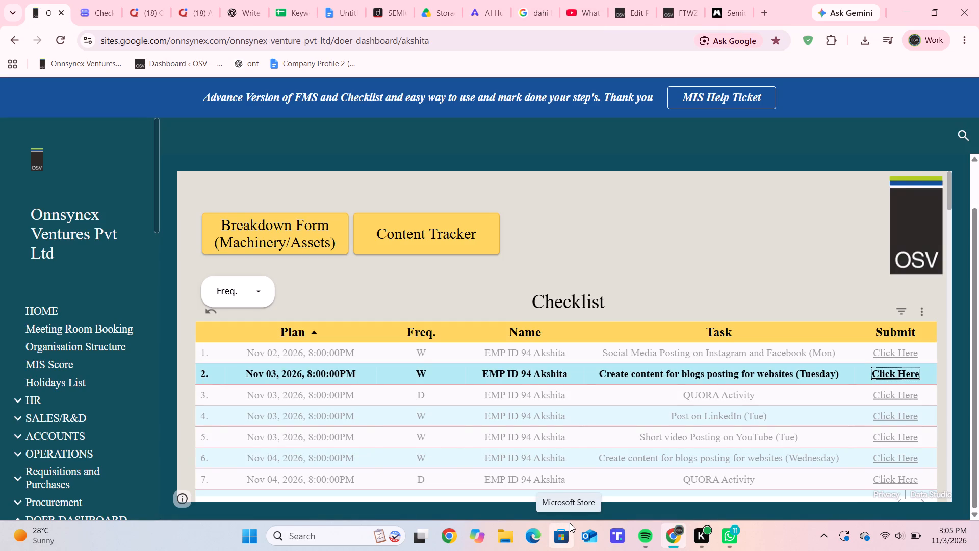
scroll(565, 331, "down", 2)
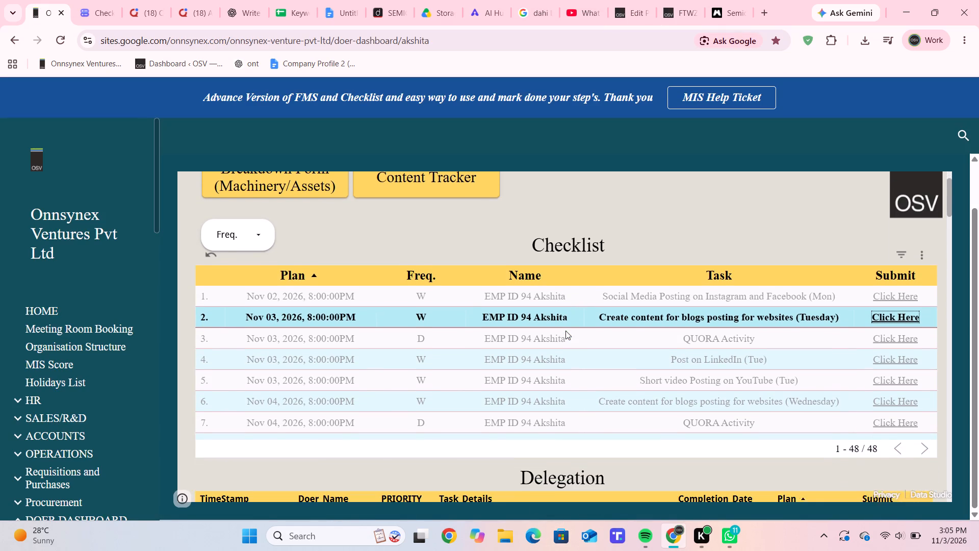
scroll(565, 331, "down", 1)
scroll(564, 414, "down", 3)
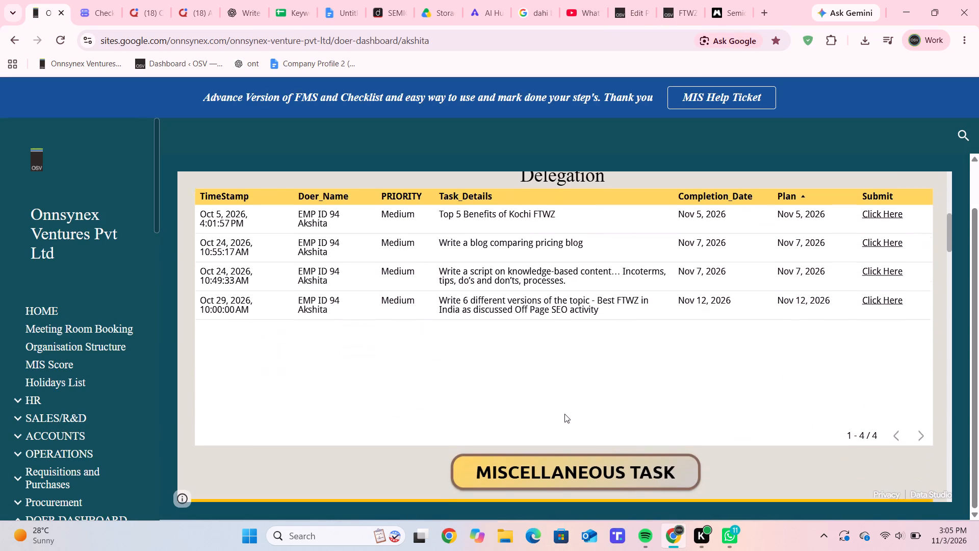
scroll(504, 485, "down", 2)
scroll(429, 449, "down", 2)
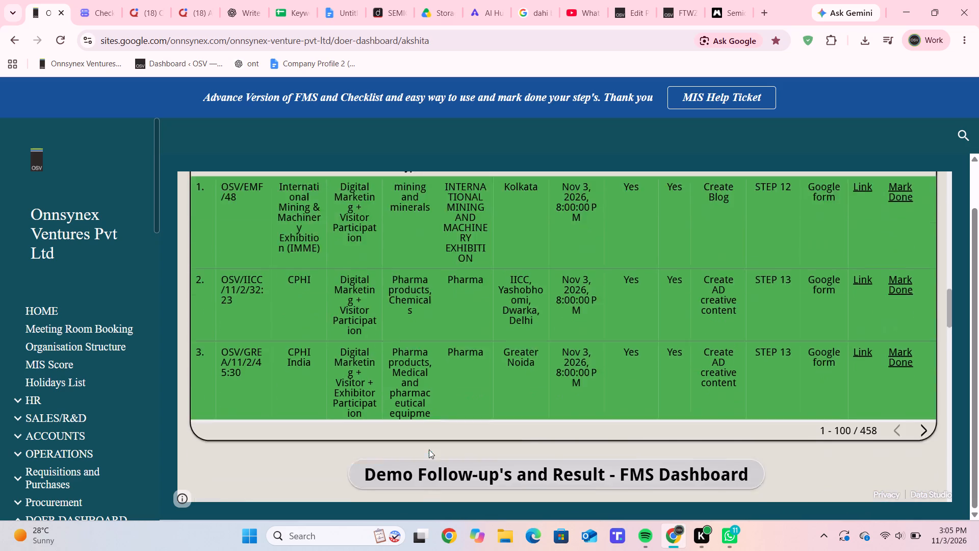